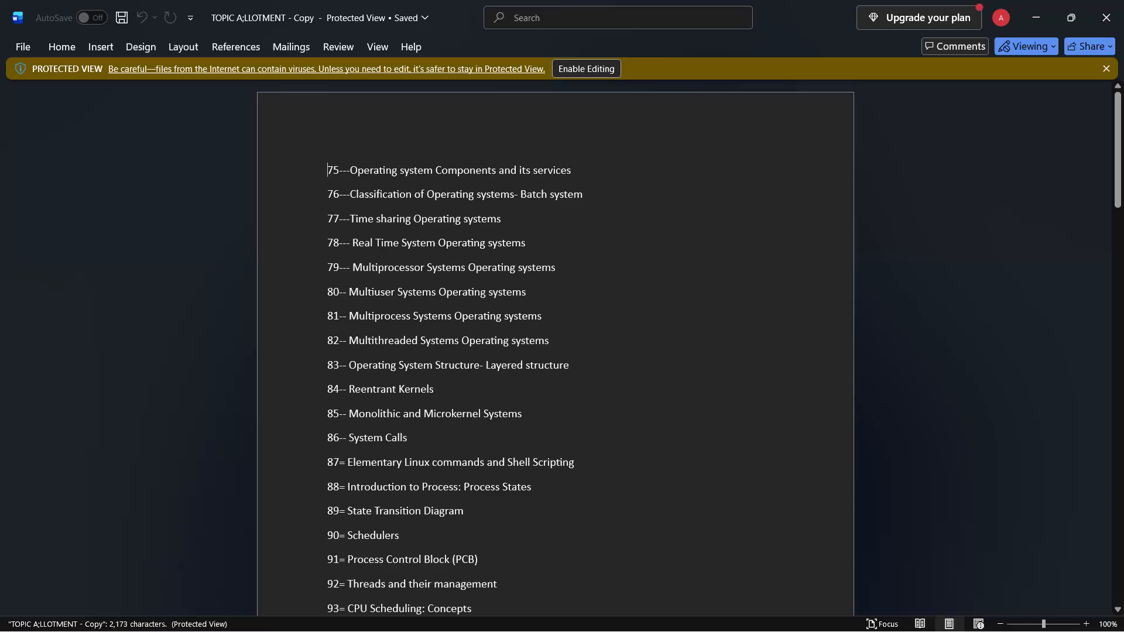
Copy the line "85-- Monolithic and Microkernel Systems" from the topic allotment document.
drag(324, 417, 544, 412)
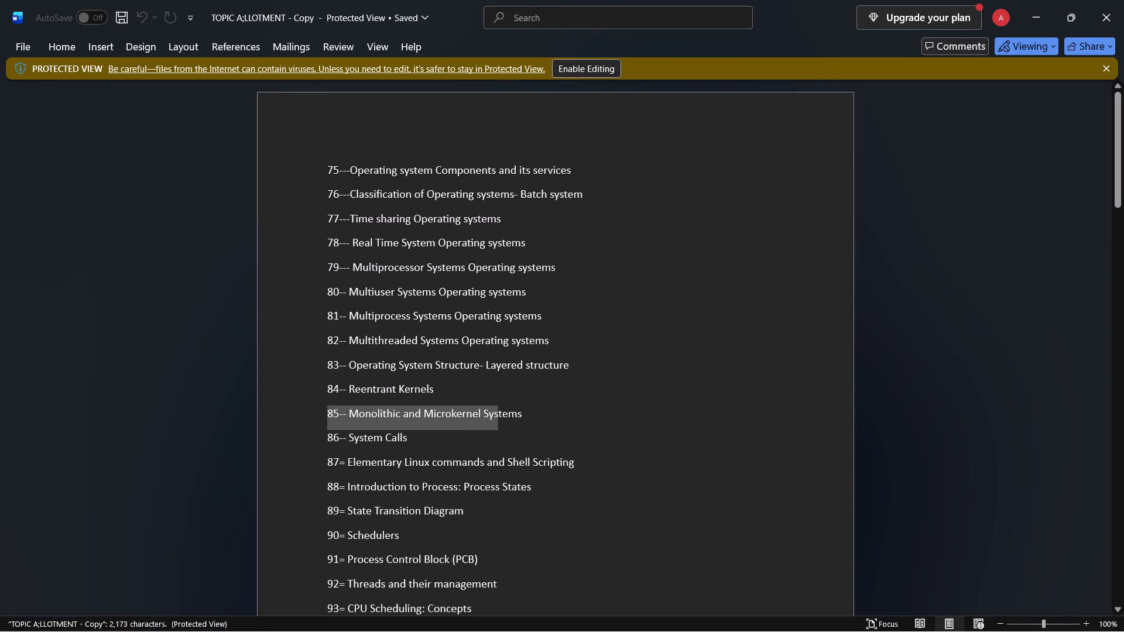
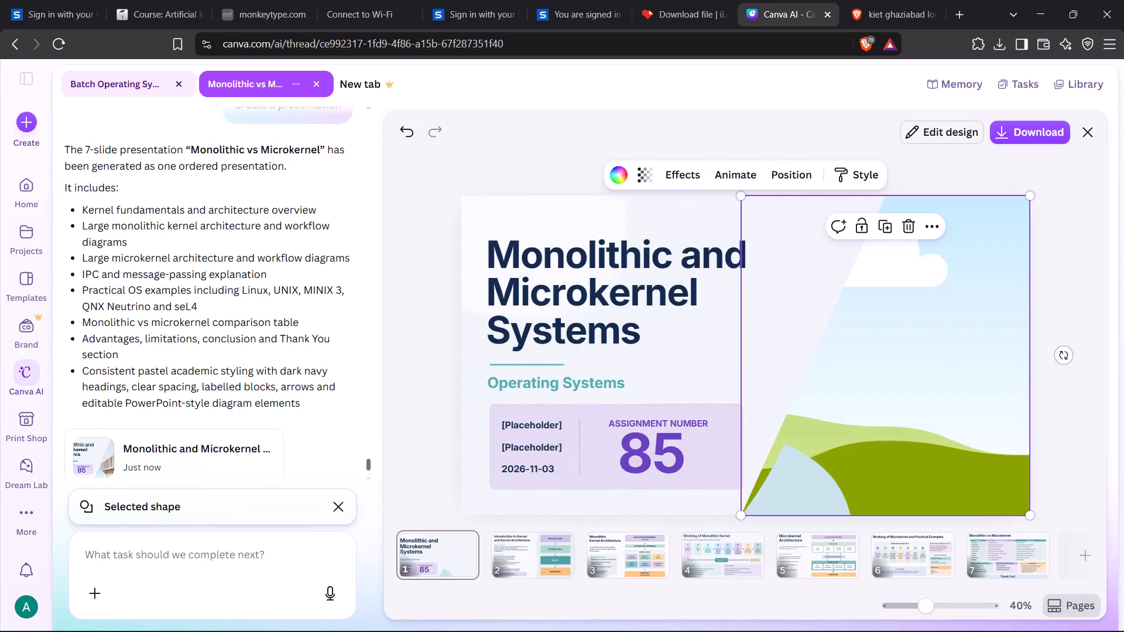
click(899, 369)
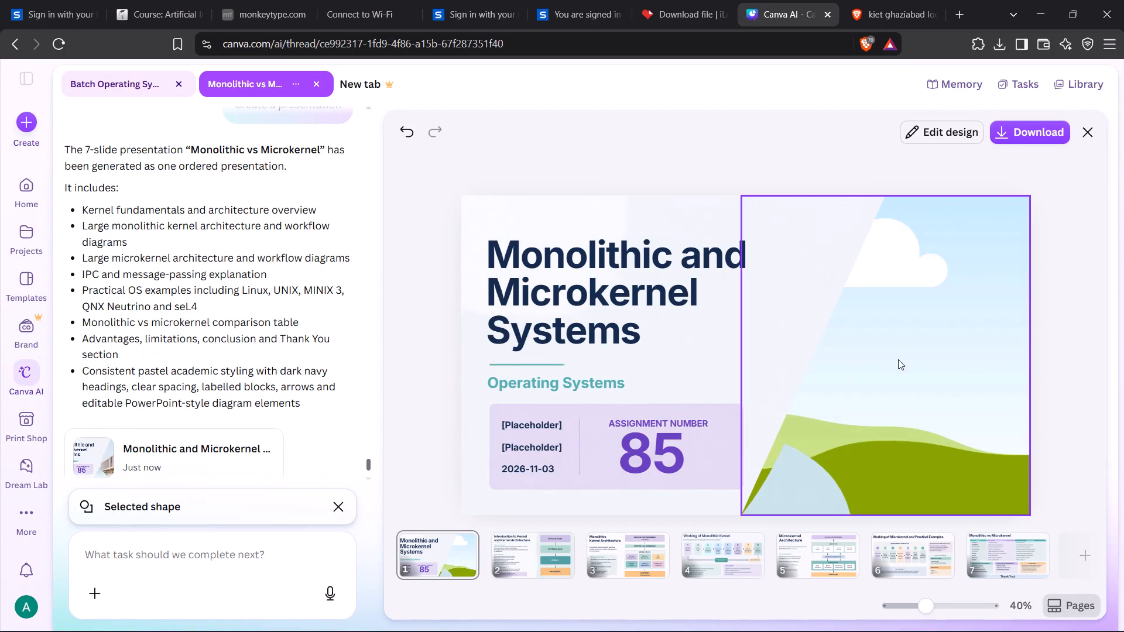
click(917, 285)
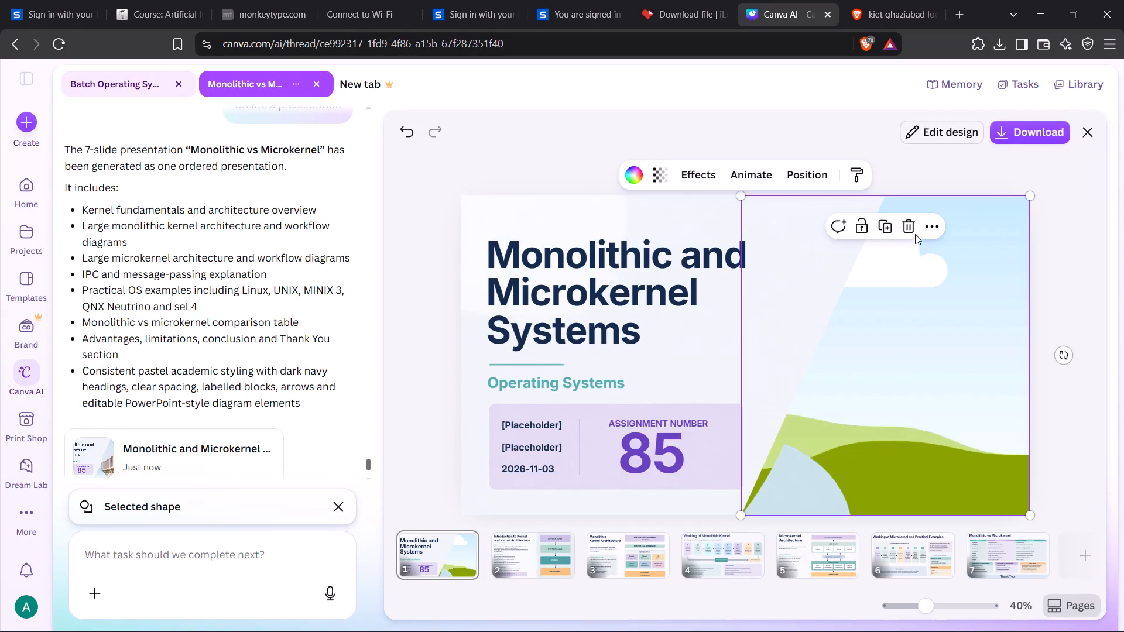
click(910, 229)
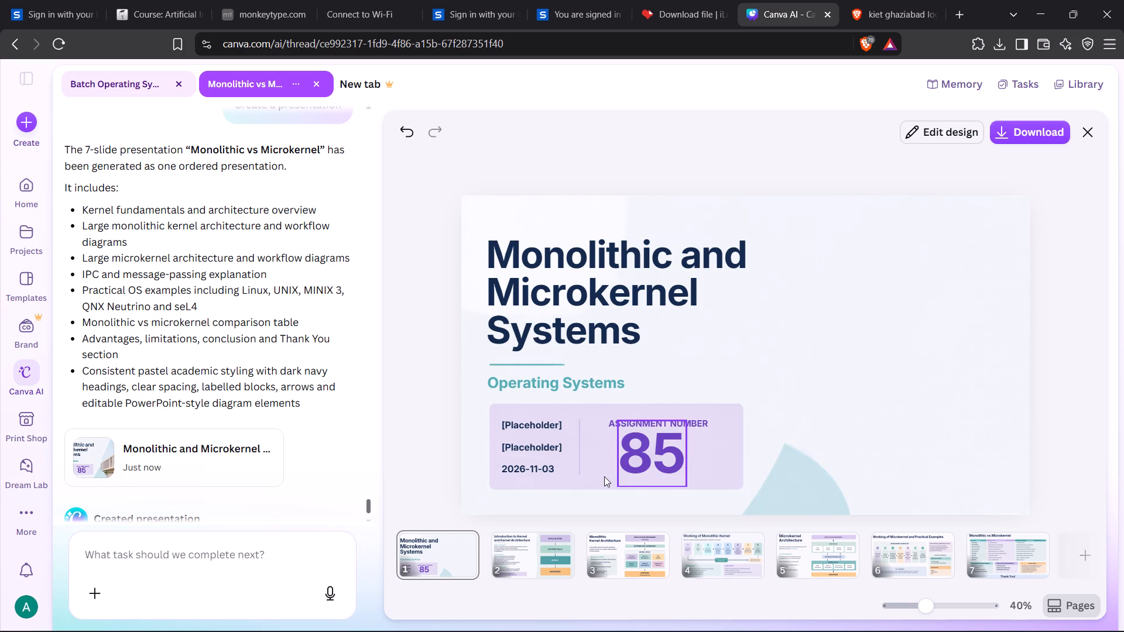
Review slides 2 to 7 of the generated presentation, from the kernel introduction to the Monolithic vs Microkernel comparison.
click(547, 559)
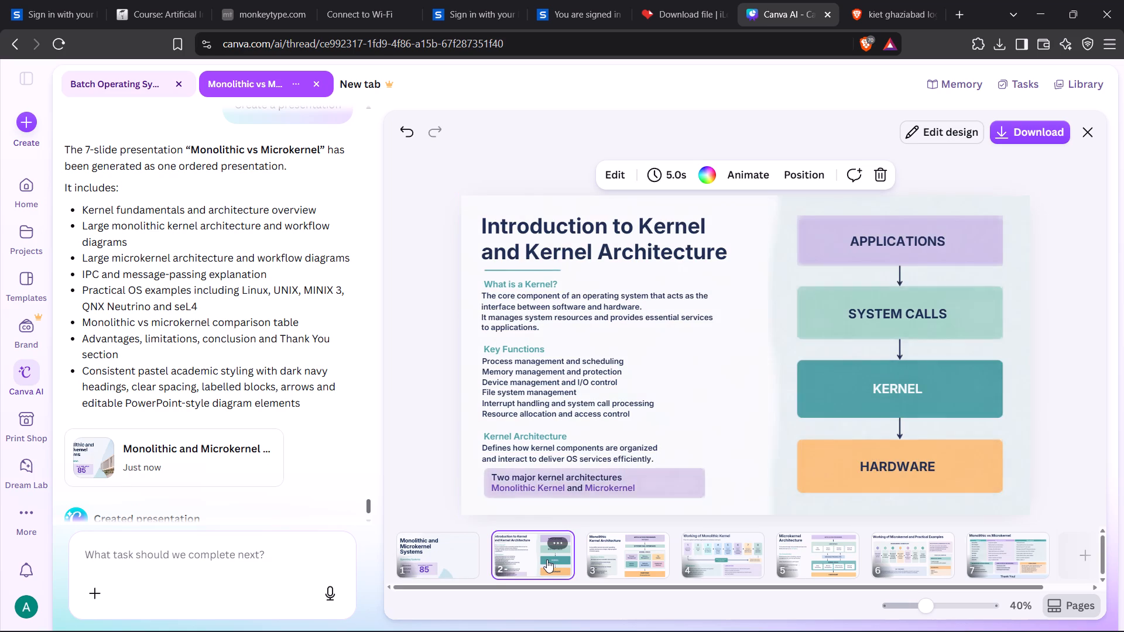
click(612, 558)
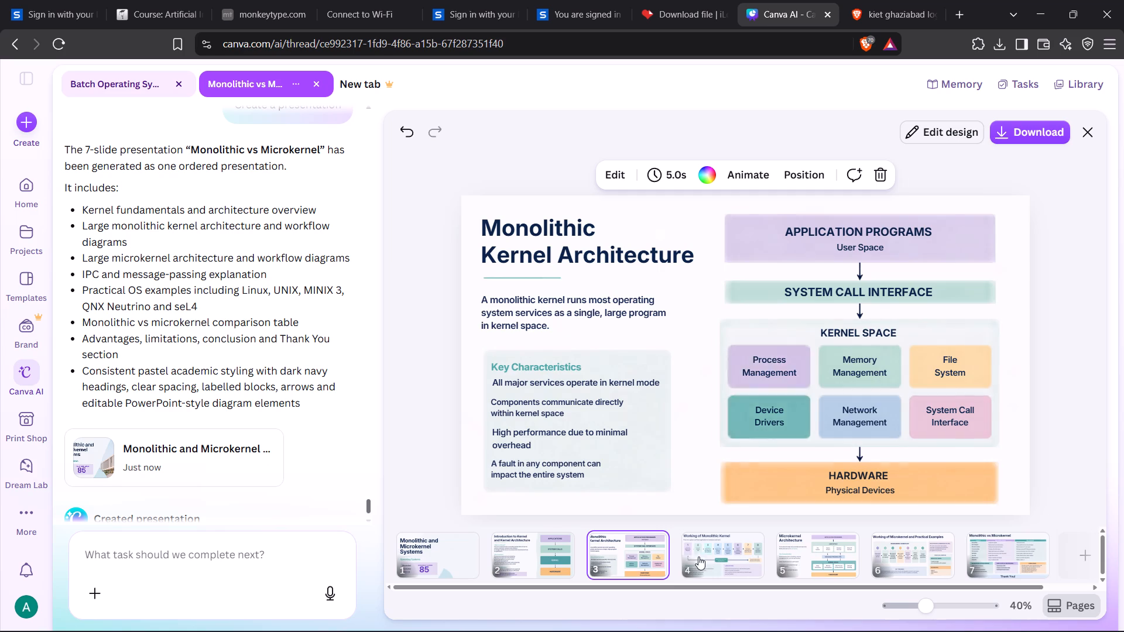
click(722, 558)
click(817, 563)
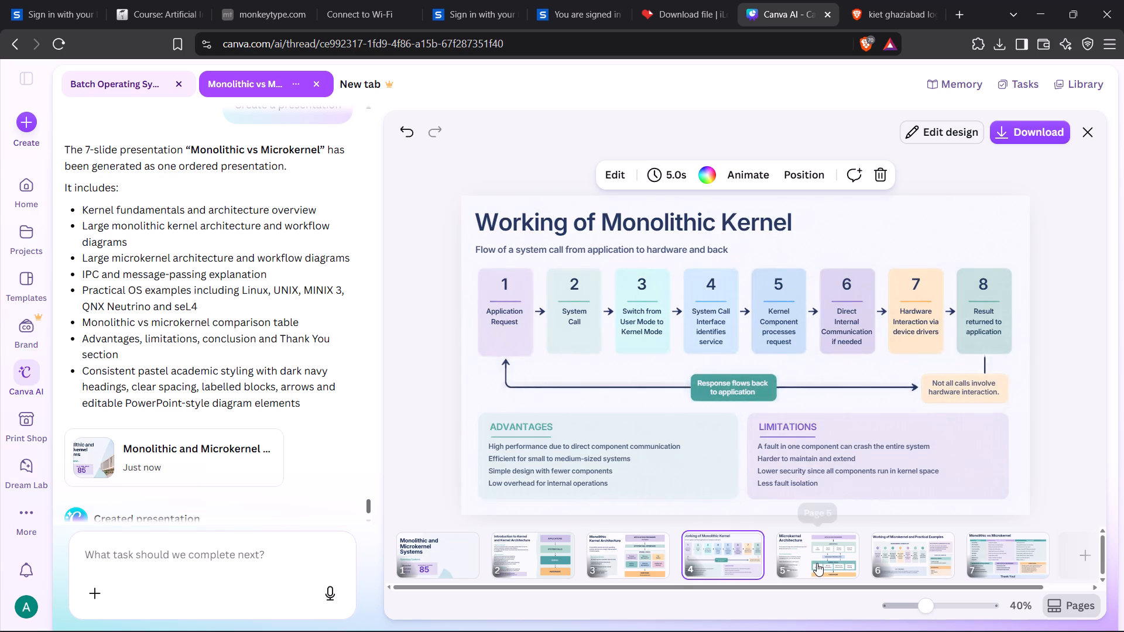
click(913, 560)
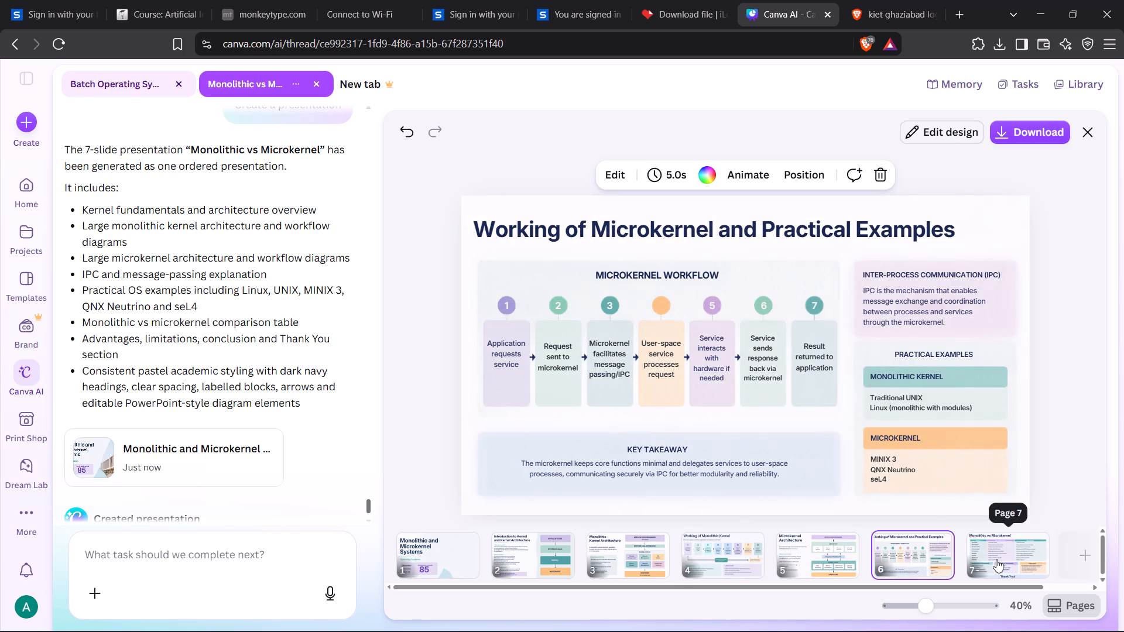
click(997, 559)
scroll(997, 559, down, 1)
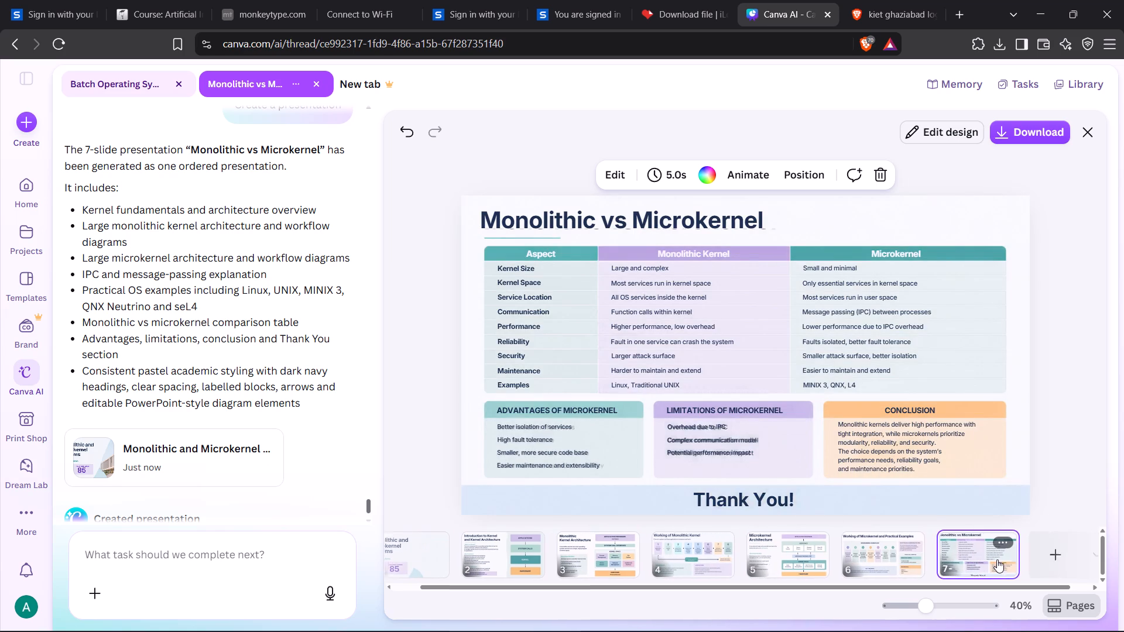
scroll(997, 559, down, 1)
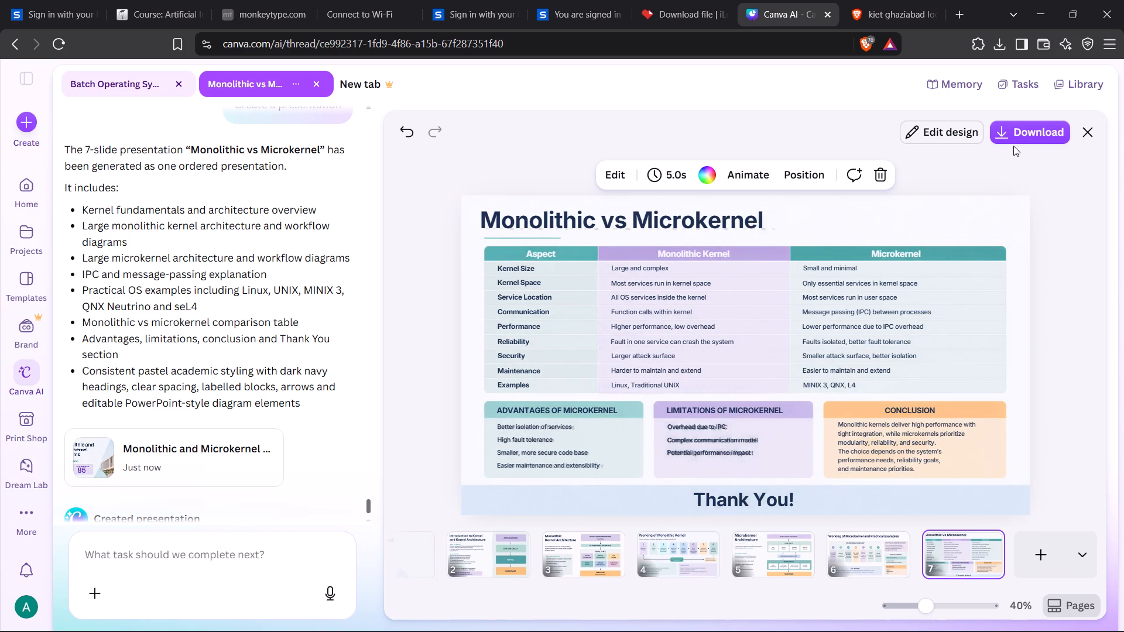
Download all pages of the presentation as a PPTX file named Monolithic vs Microkernel into the Downloads folder.
click(1013, 138)
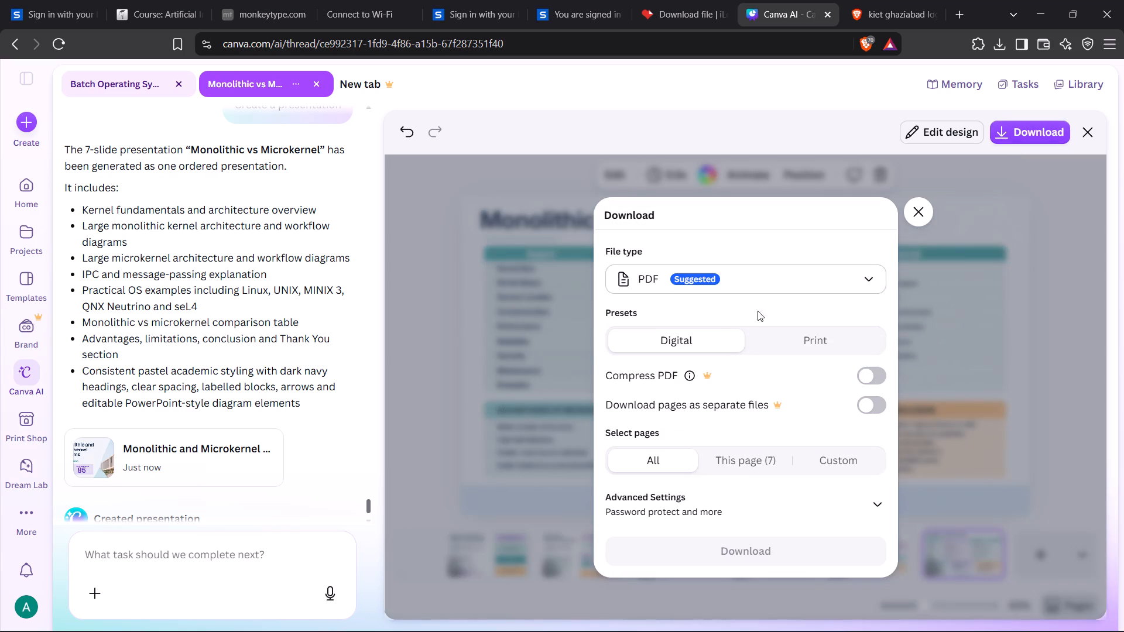
click(768, 282)
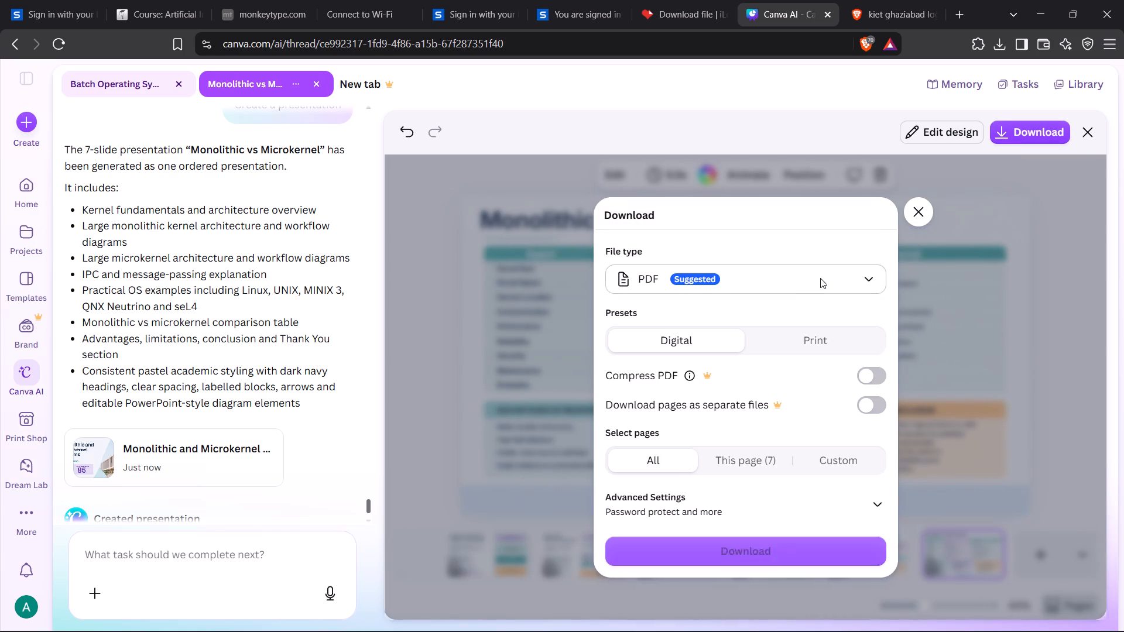
click(814, 286)
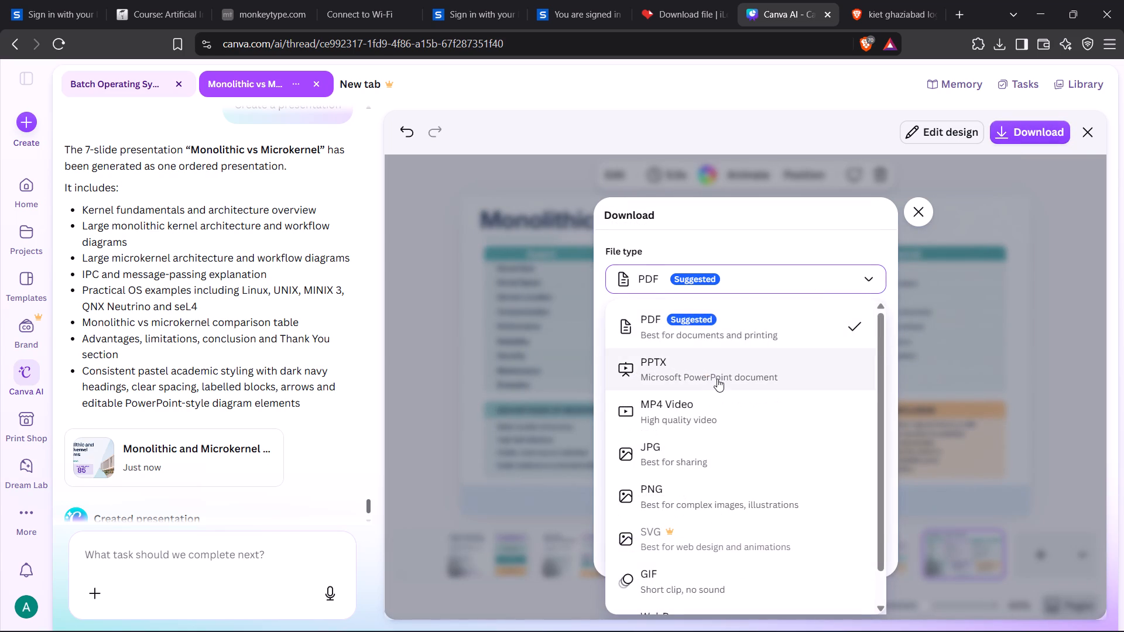
click(717, 379)
click(704, 483)
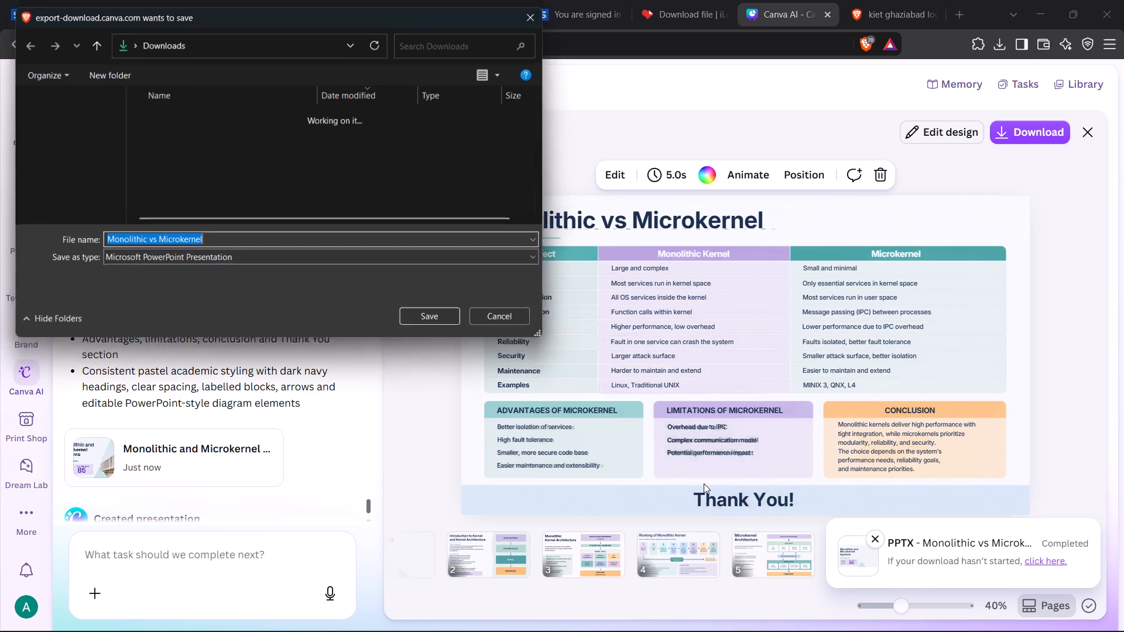
click(50, 164)
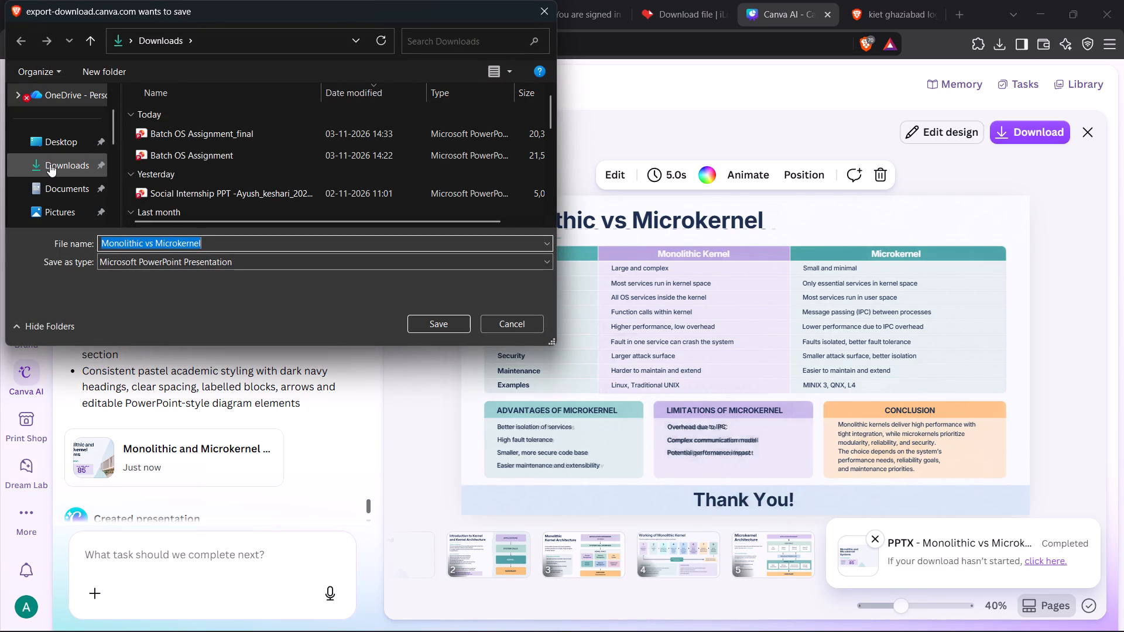
click(456, 329)
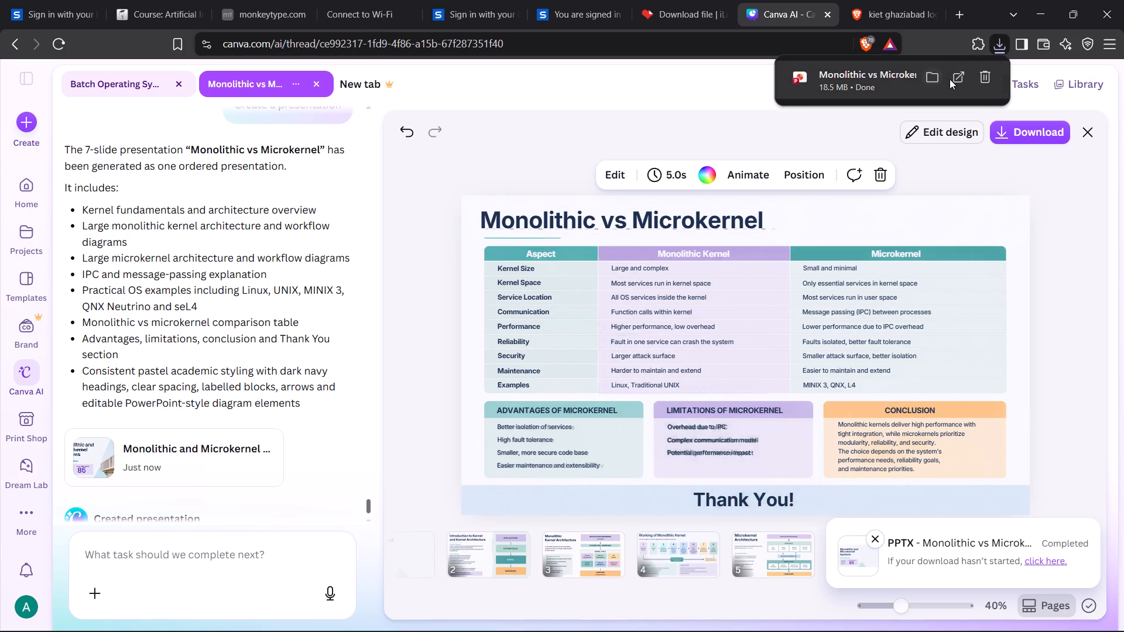
Open the downloaded Monolithic vs Microkernel file in PowerPoint and enable editing.
click(950, 80)
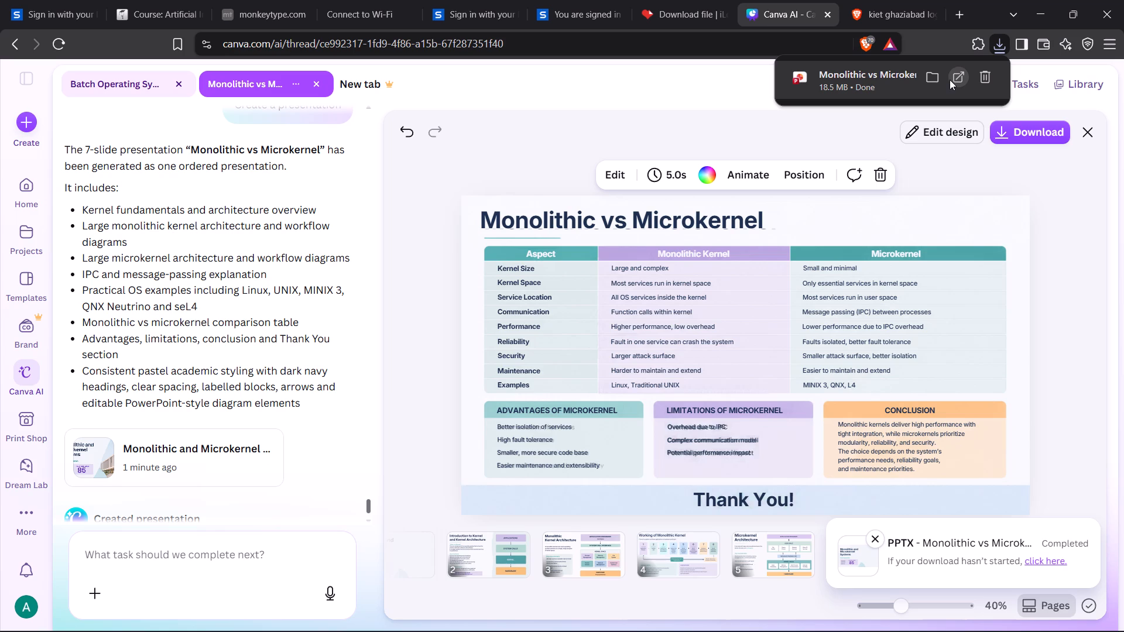
click(950, 80)
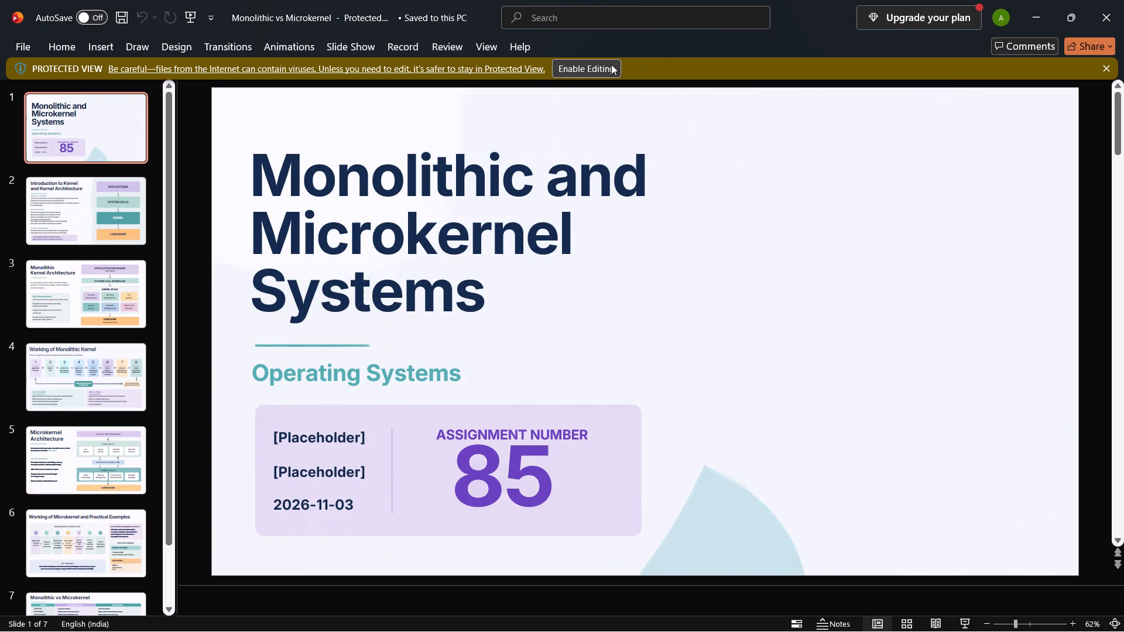
click(595, 67)
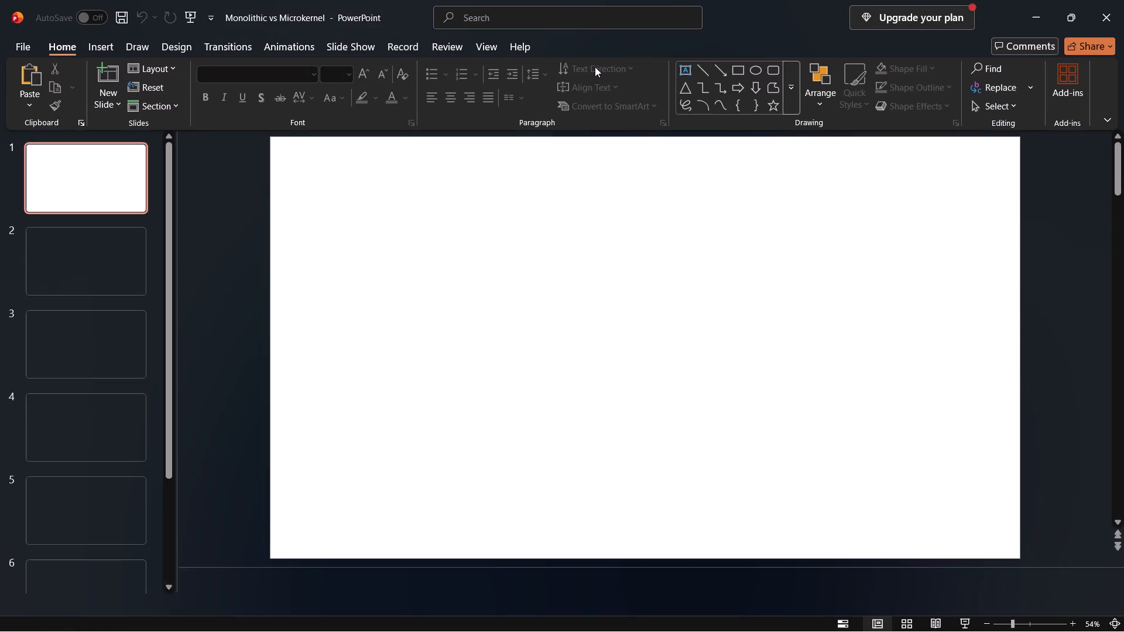
Set the font size of the title "Monolithic and Microkernel Systems" on slide 1 to 66.
click(376, 272)
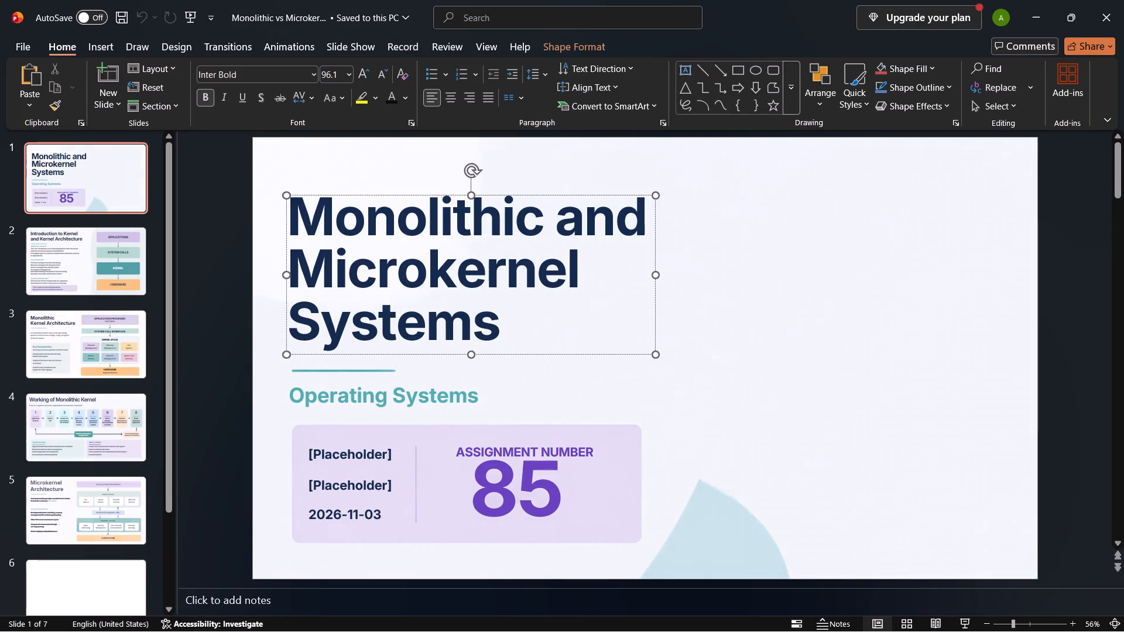
drag(293, 209, 533, 334)
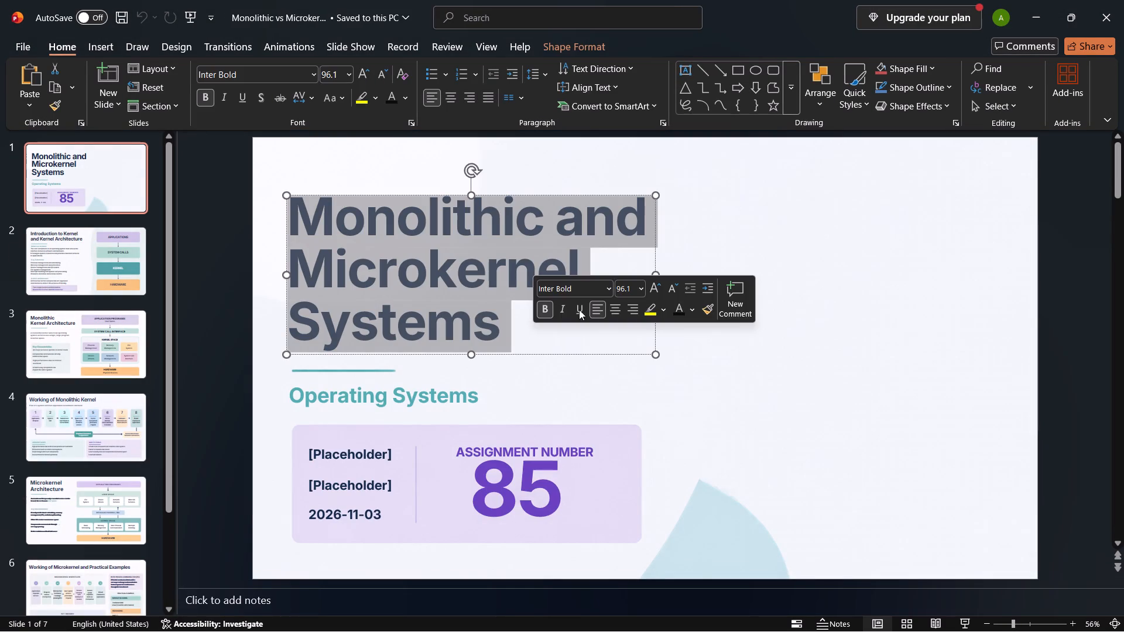
click(640, 284)
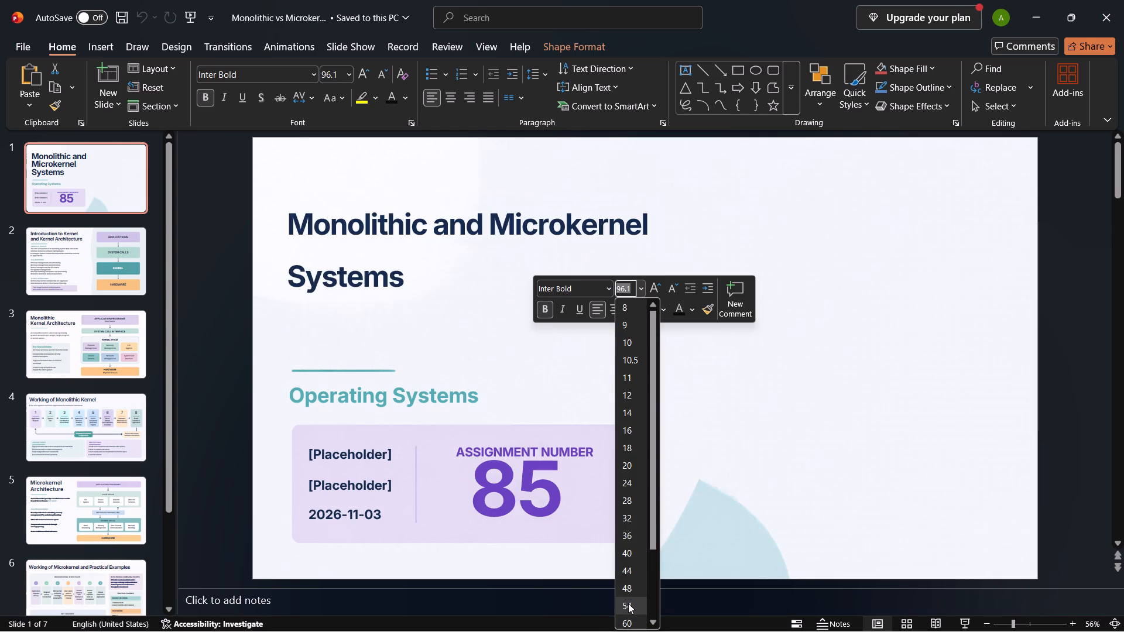
scroll(628, 603, down, 1)
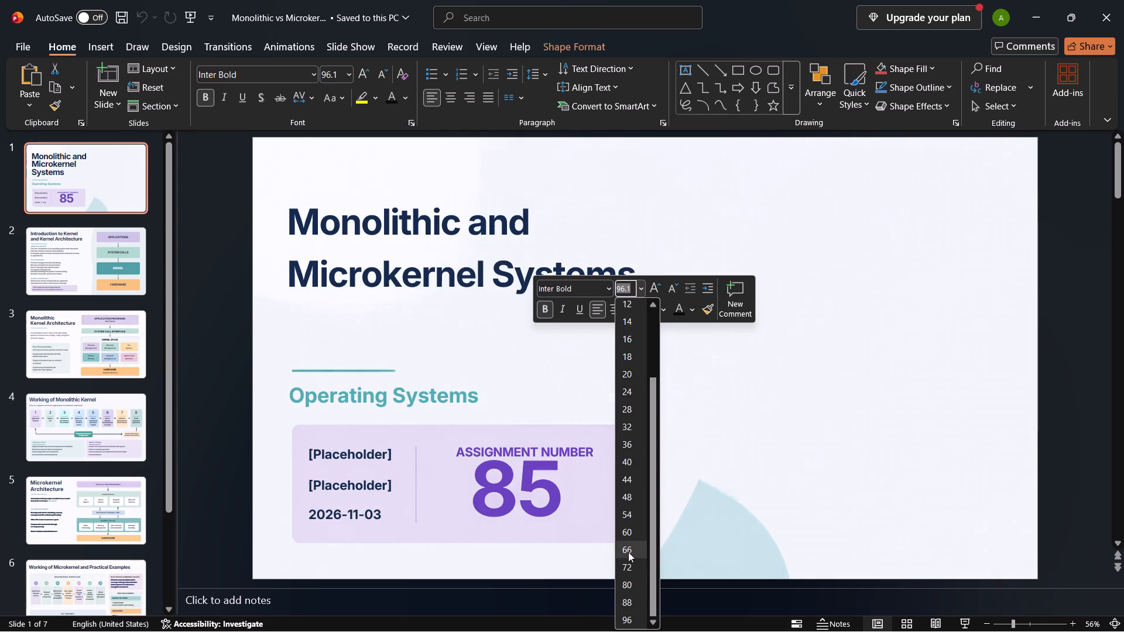
click(628, 551)
Widen the title's text box on slide 1 so that the whole title fits on one line.
click(410, 279)
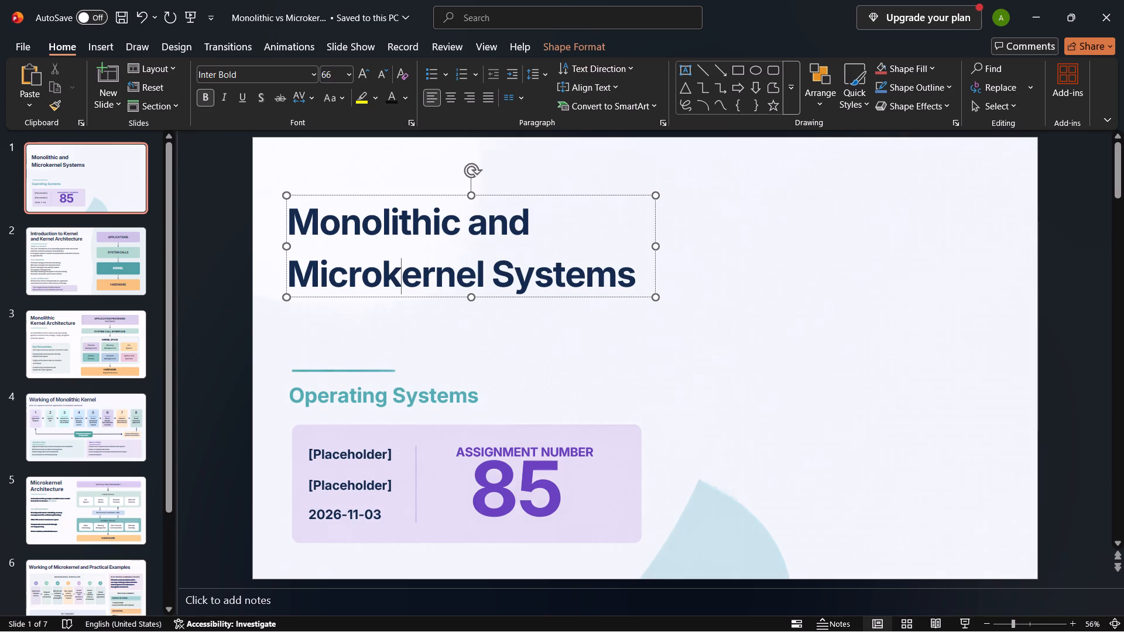
drag(656, 297, 780, 284)
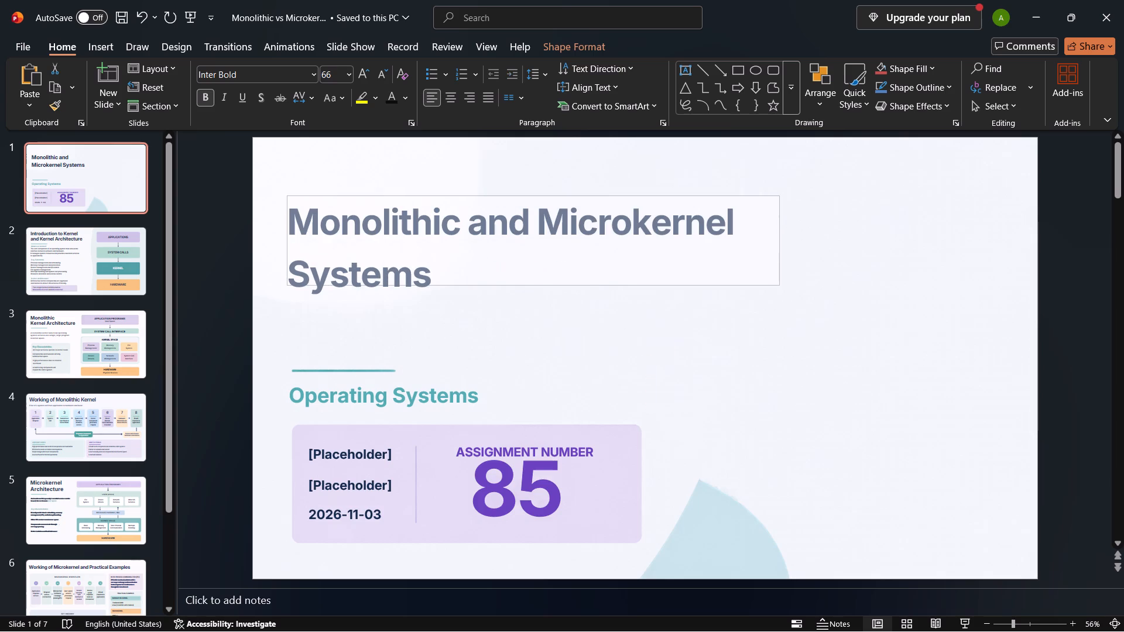
drag(780, 284, 893, 260)
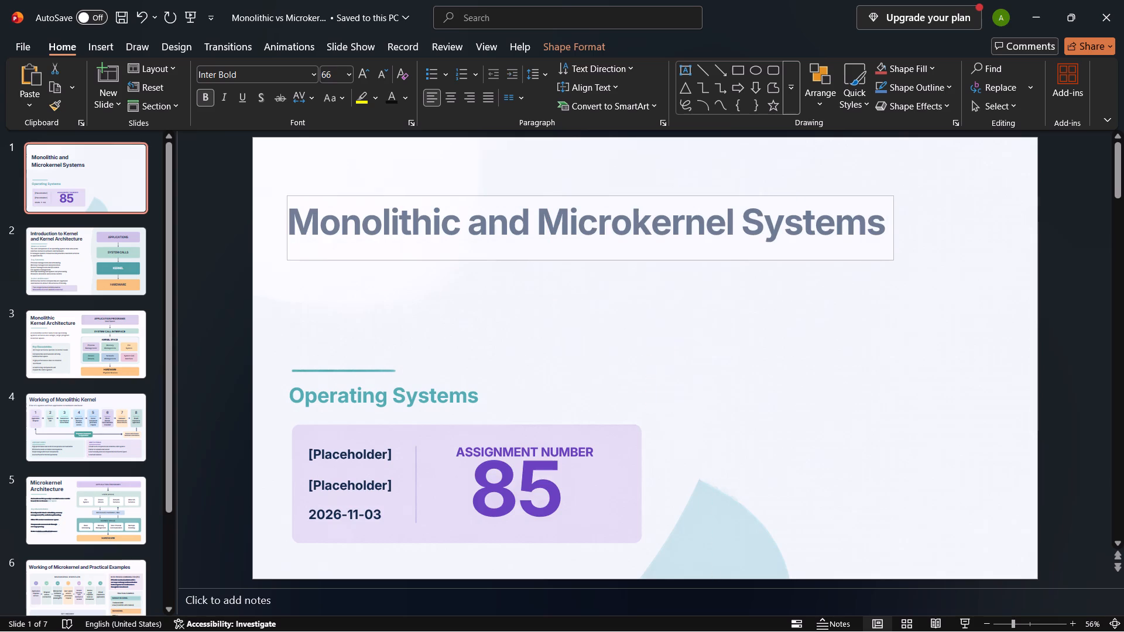
drag(893, 260, 896, 260)
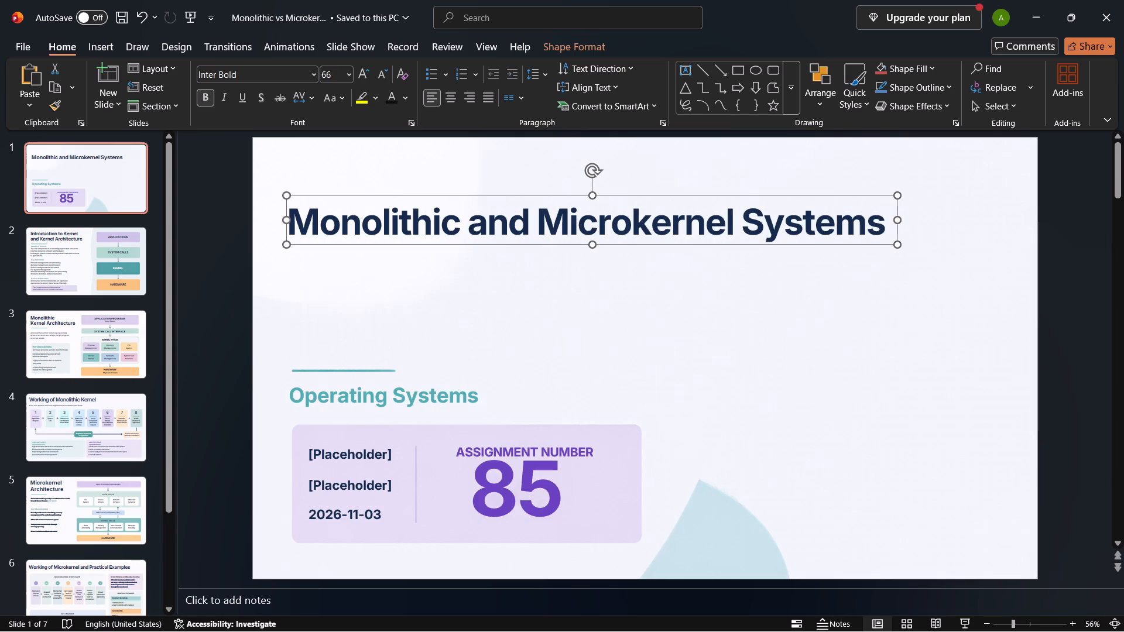
Move the title down and slightly left on slide 1, closer to the Operating Systems subtitle.
drag(542, 246, 538, 238)
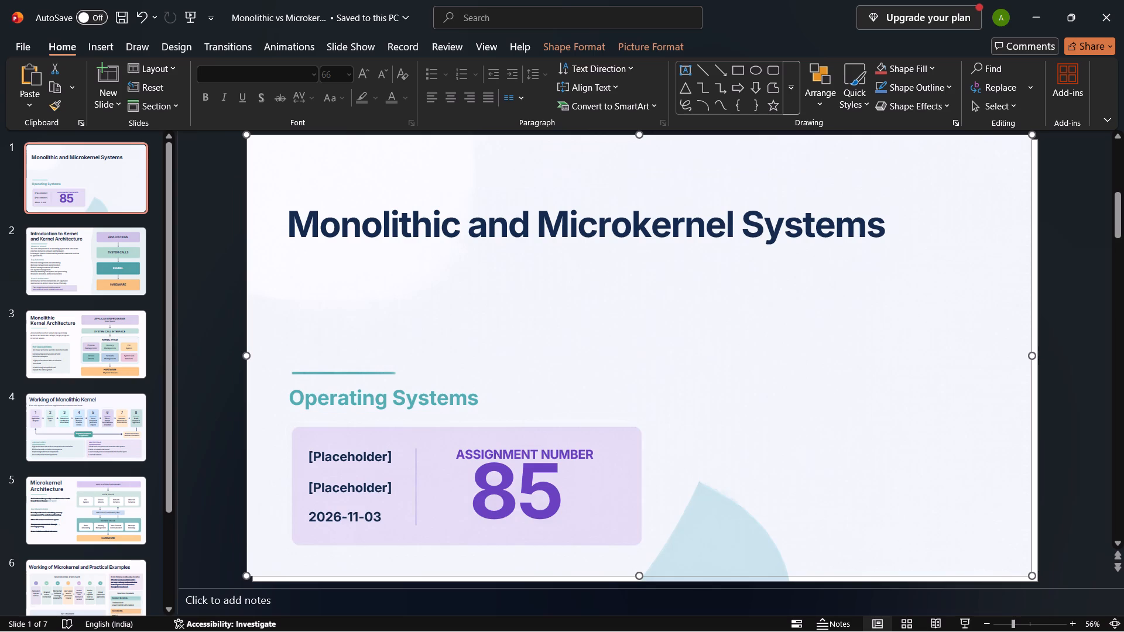
click(516, 232)
click(532, 249)
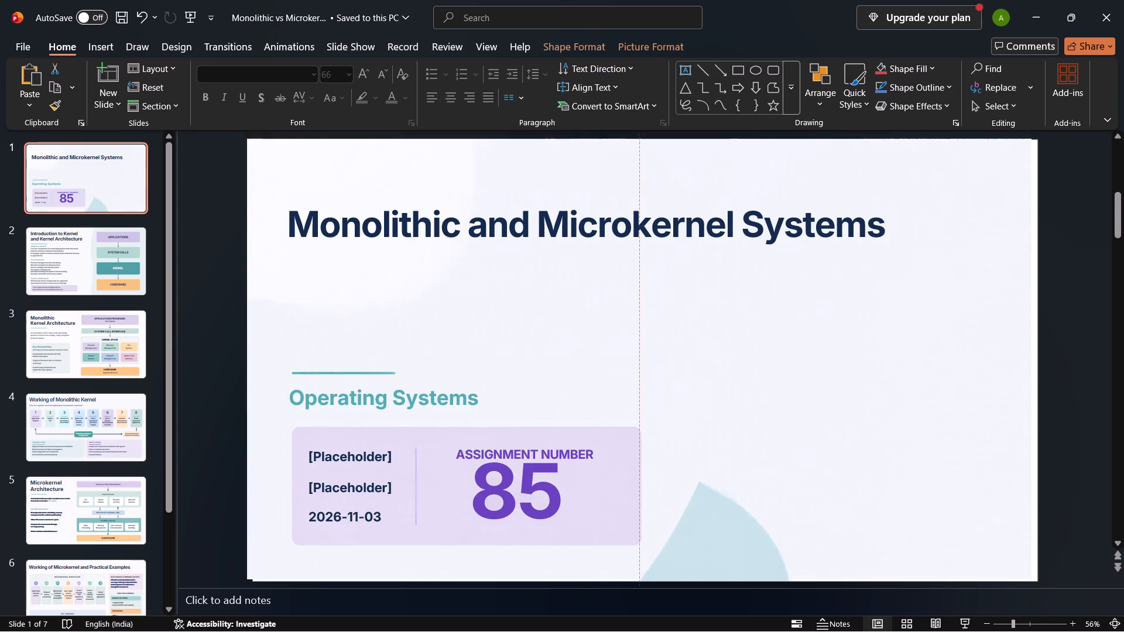
click(533, 232)
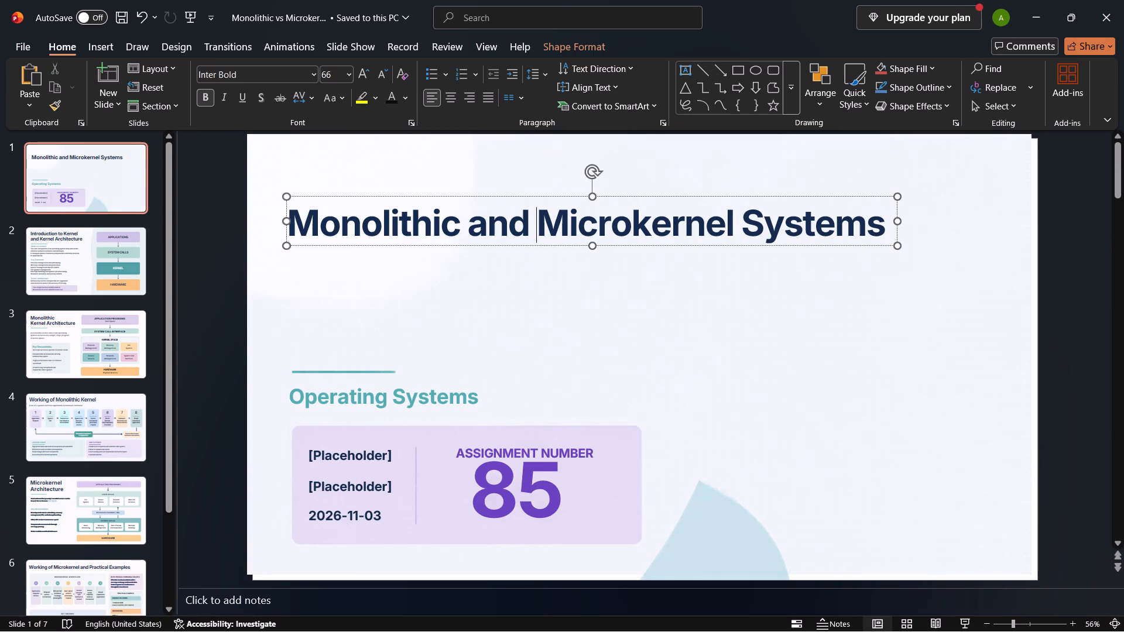
drag(529, 245, 506, 287)
Delete the short teal divider line between the title and the Operating Systems subtitle on slide 1.
click(375, 393)
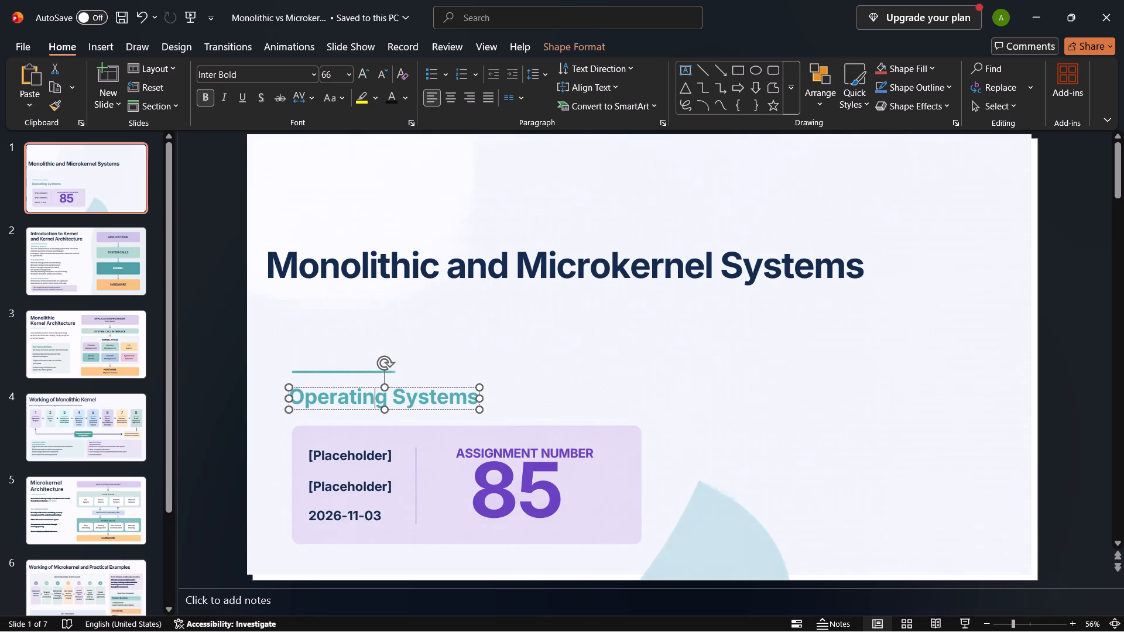
click(293, 394)
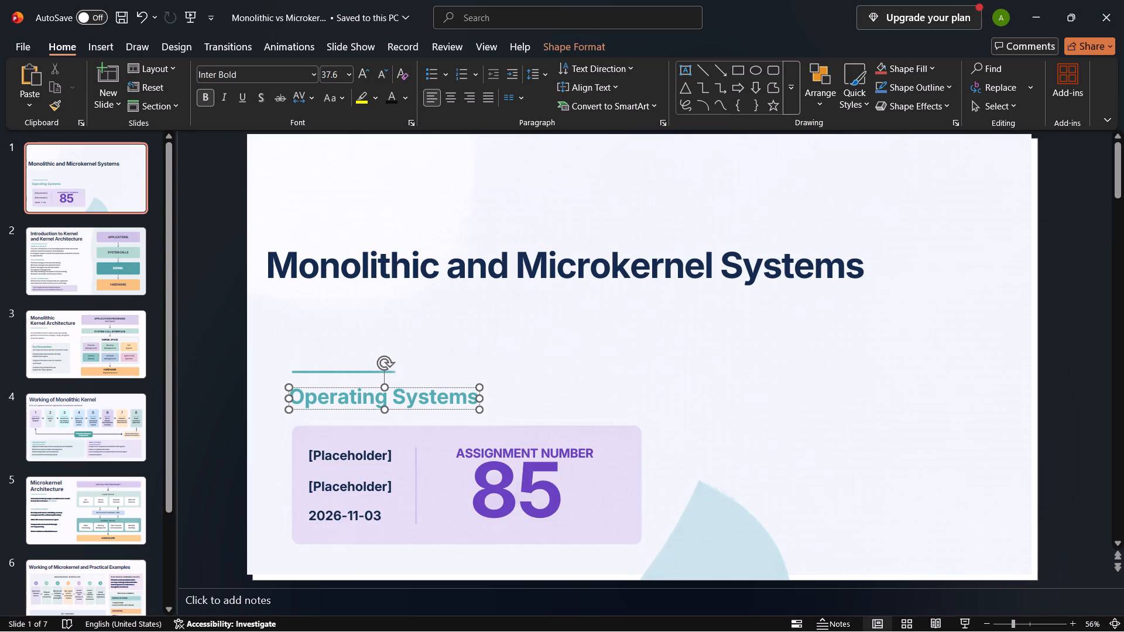
click(314, 372)
drag(322, 368, 296, 301)
click(367, 300)
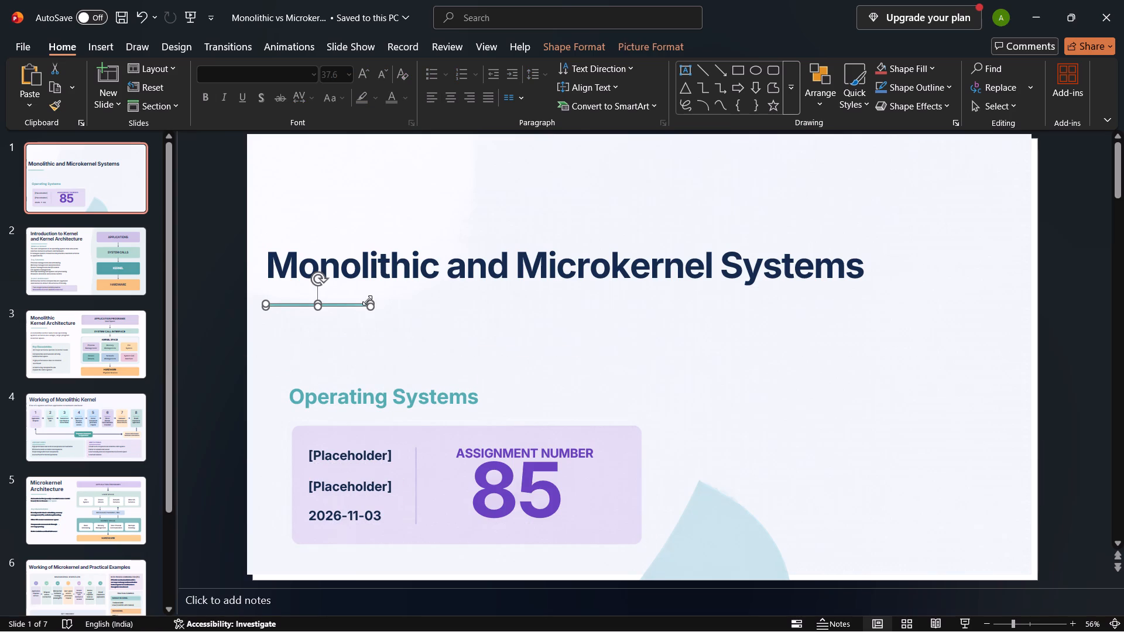
key(Delete)
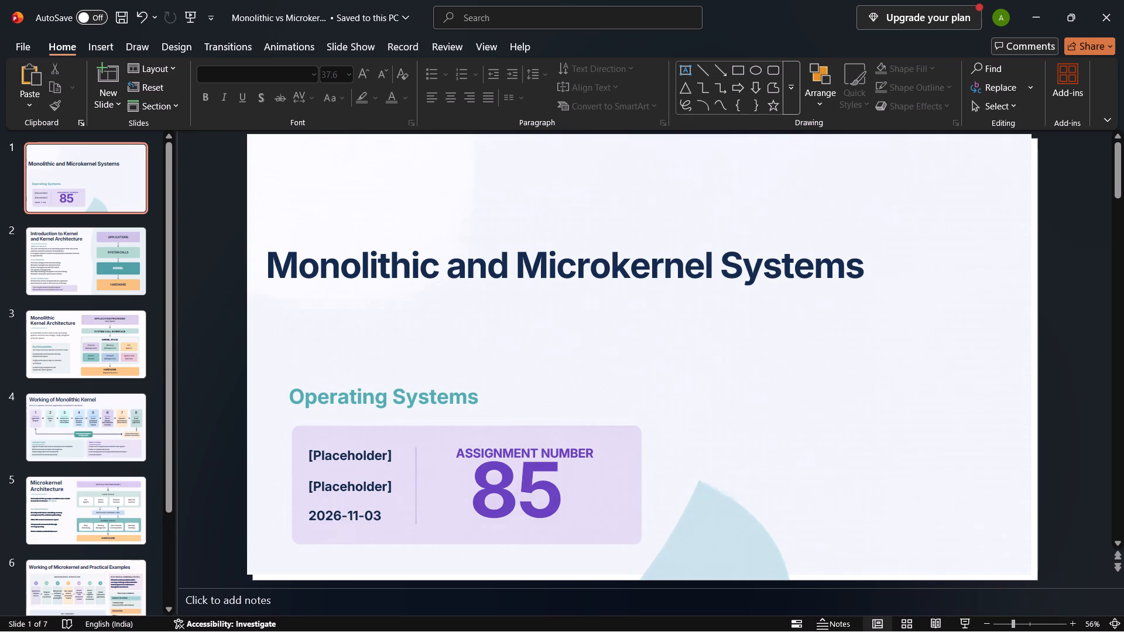
Move the "Operating Systems" subtitle on slide 1 up and slightly left, to sit just beneath the title.
click(344, 403)
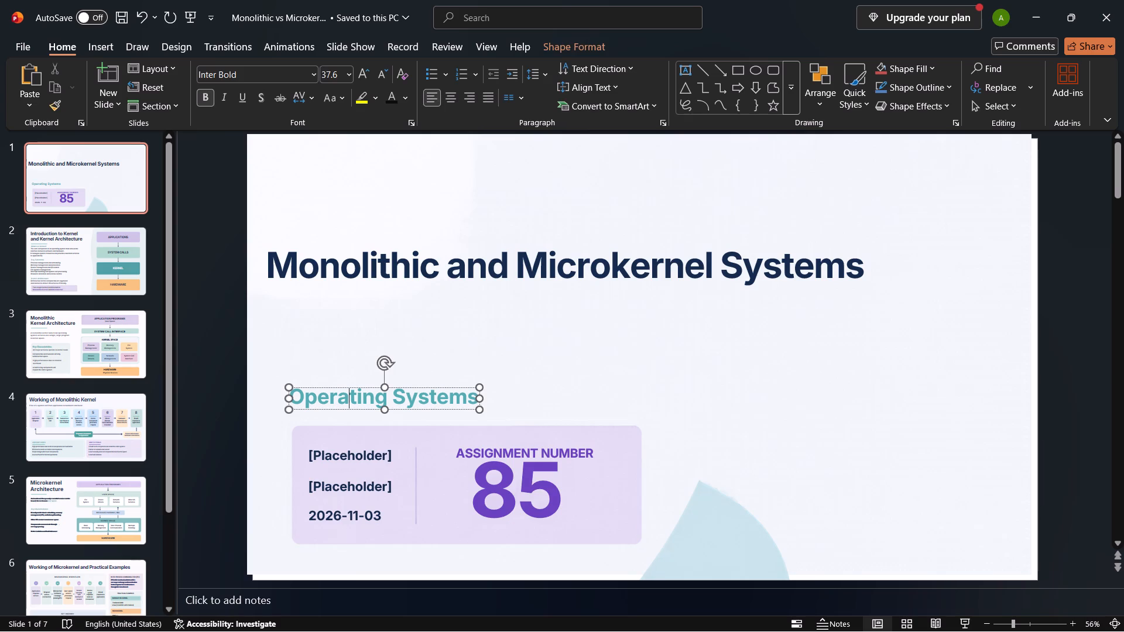
drag(357, 384, 355, 389)
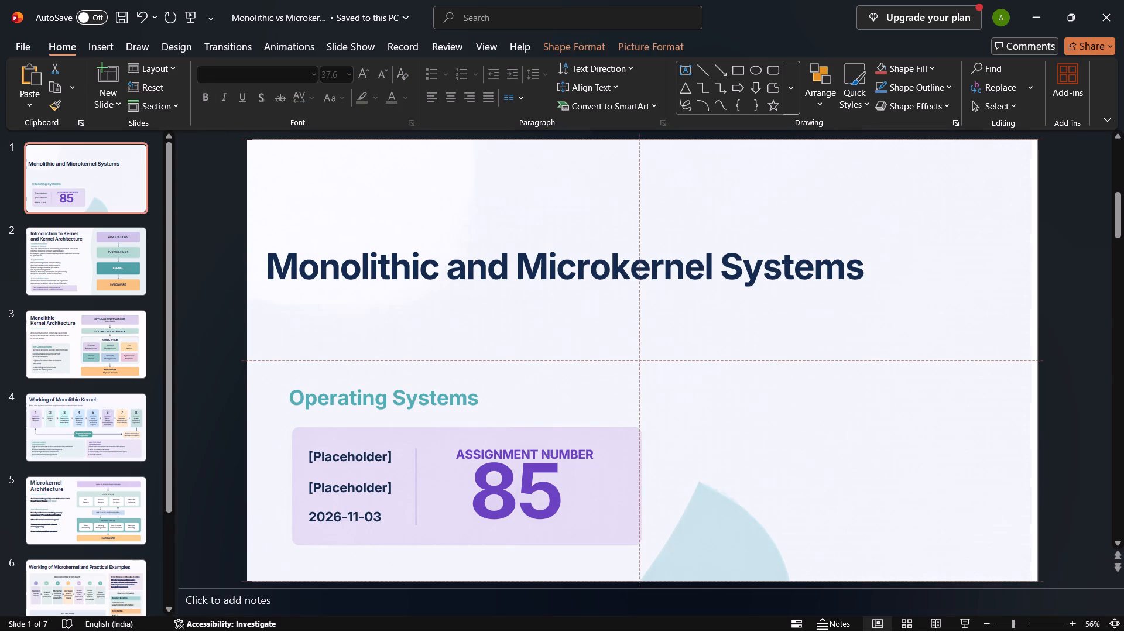
drag(355, 389, 357, 389)
click(349, 396)
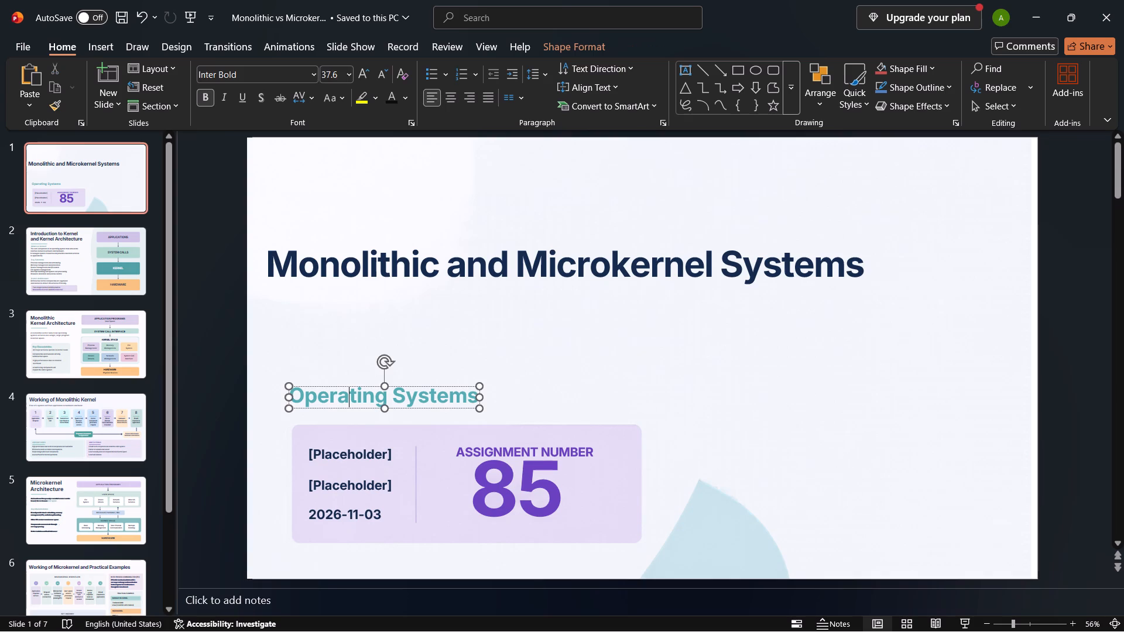
drag(362, 385, 347, 323)
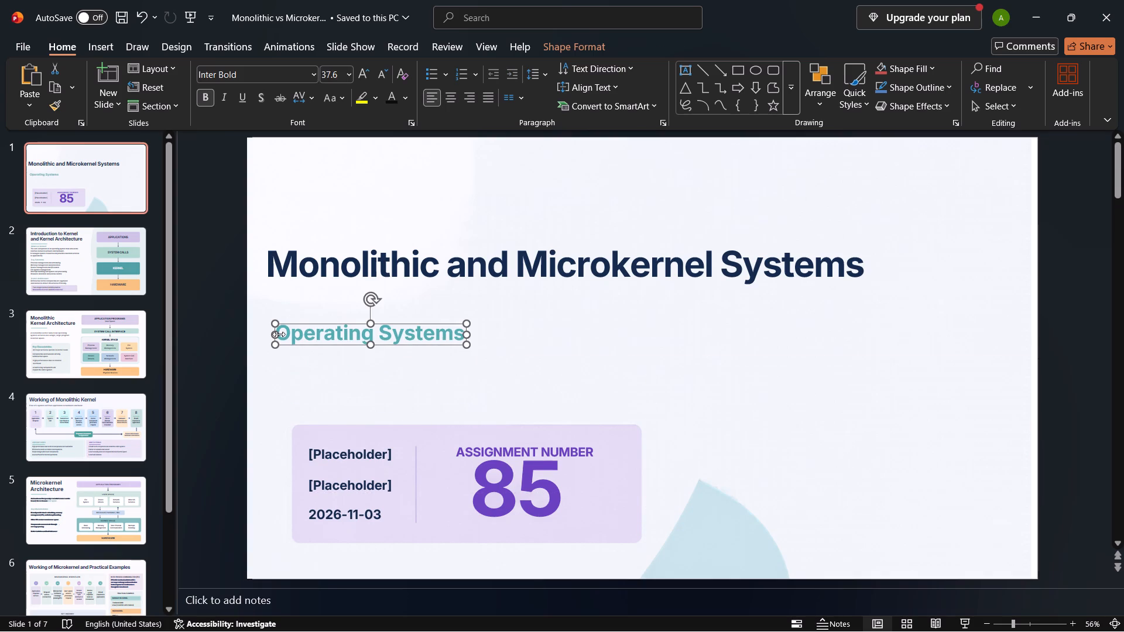
Insert "Subject : " in front of "Operating Systems" in the slide 1 subtitle.
click(278, 334)
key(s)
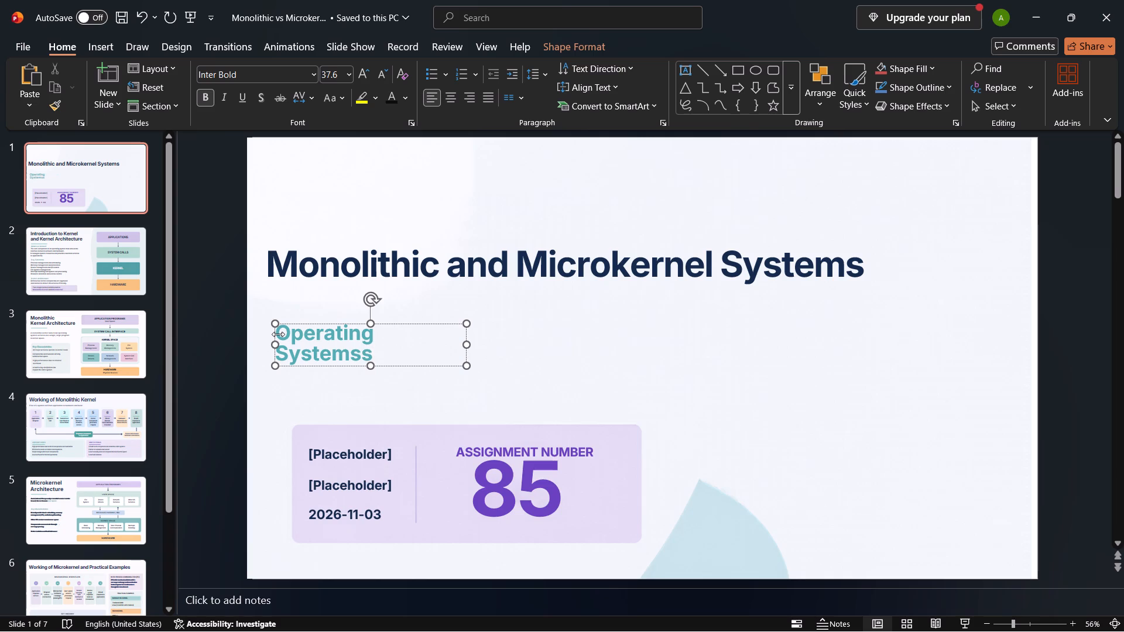
key(BackSpace)
key(Left)
key(Left)
key(Left)
key(Left)
key(Left)
key(Left)
key(Left)
key(Left)
key(Left)
key(Left)
key(Left)
key(Left)
key(Left)
key(Left)
key(Left)
key(Left)
key(Left)
key(Left)
key(Left)
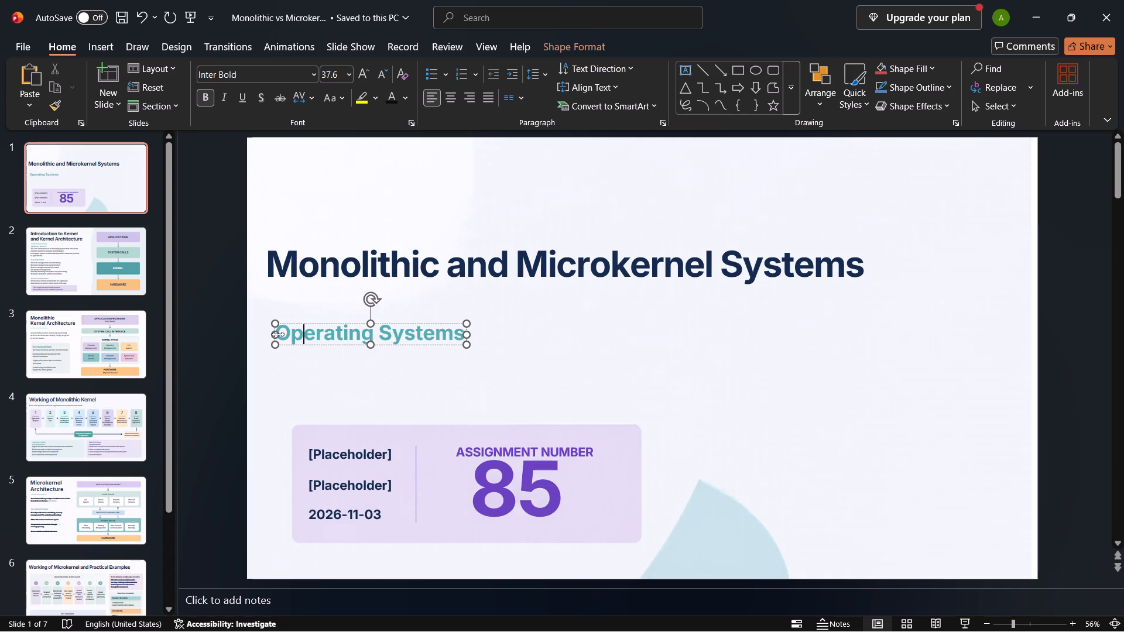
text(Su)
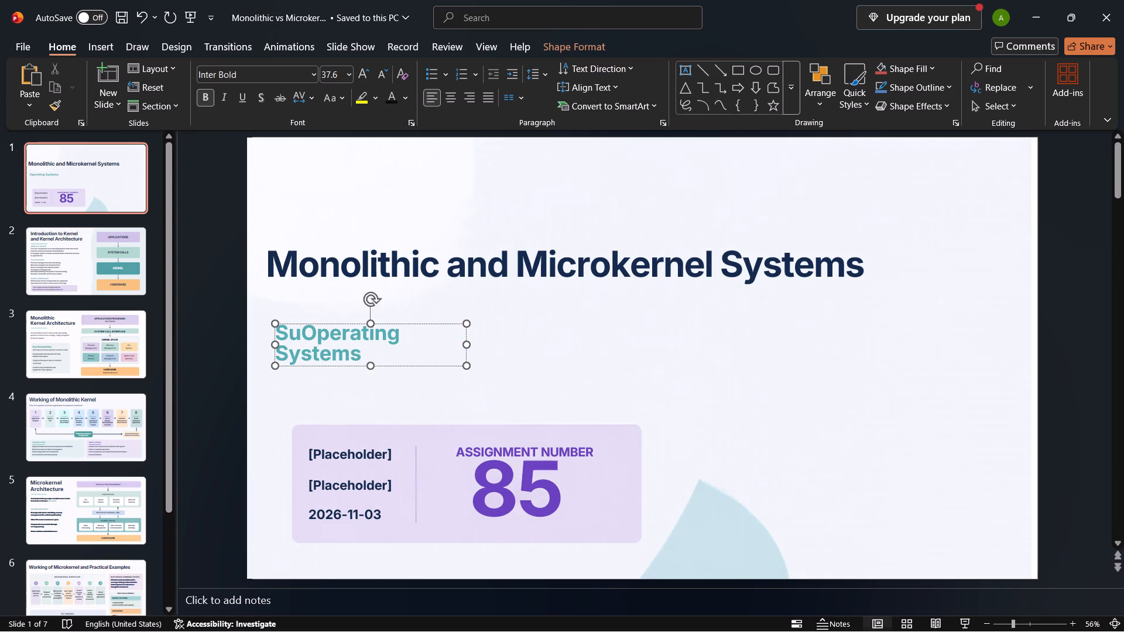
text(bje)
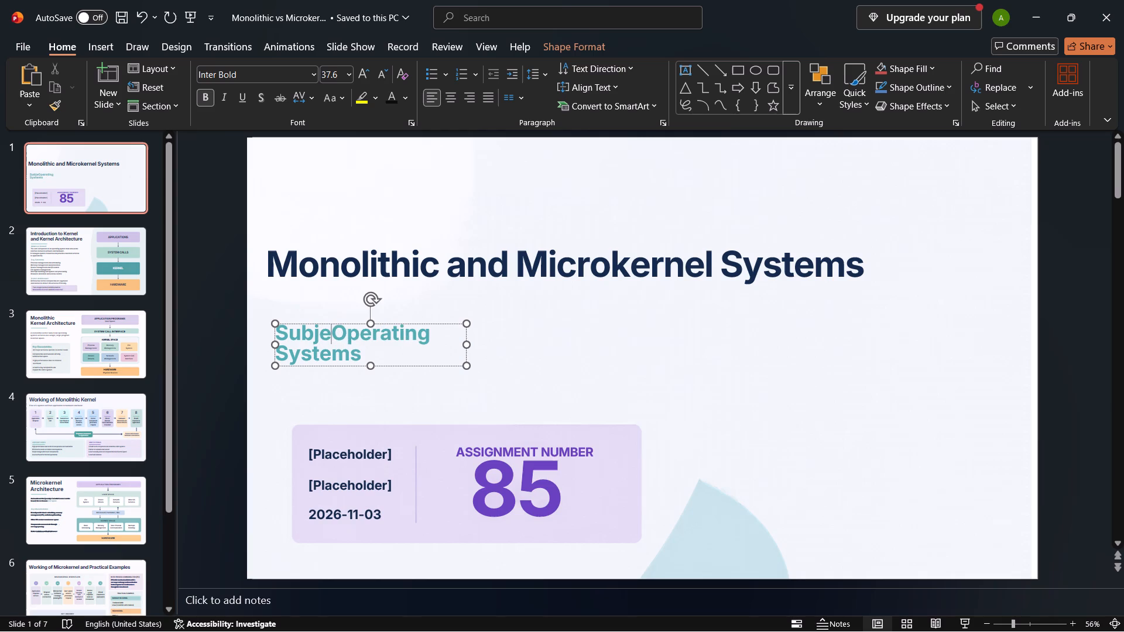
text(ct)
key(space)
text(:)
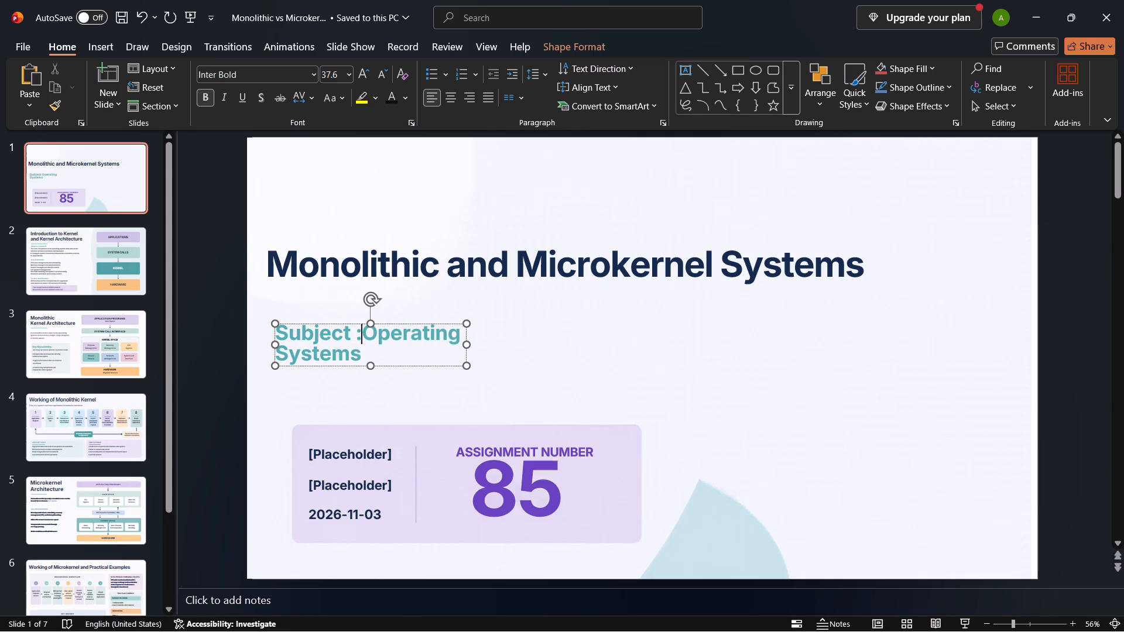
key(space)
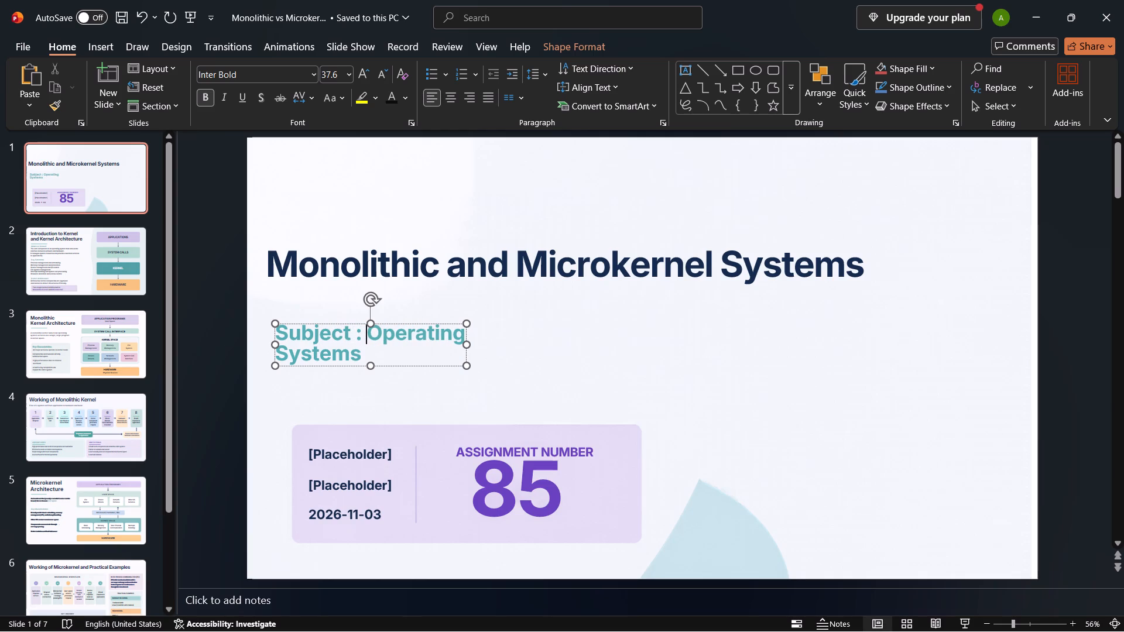
Format the word "Subject" in the slide 1 subtitle with font size 36 and black text.
click(279, 335)
drag(279, 335, 349, 341)
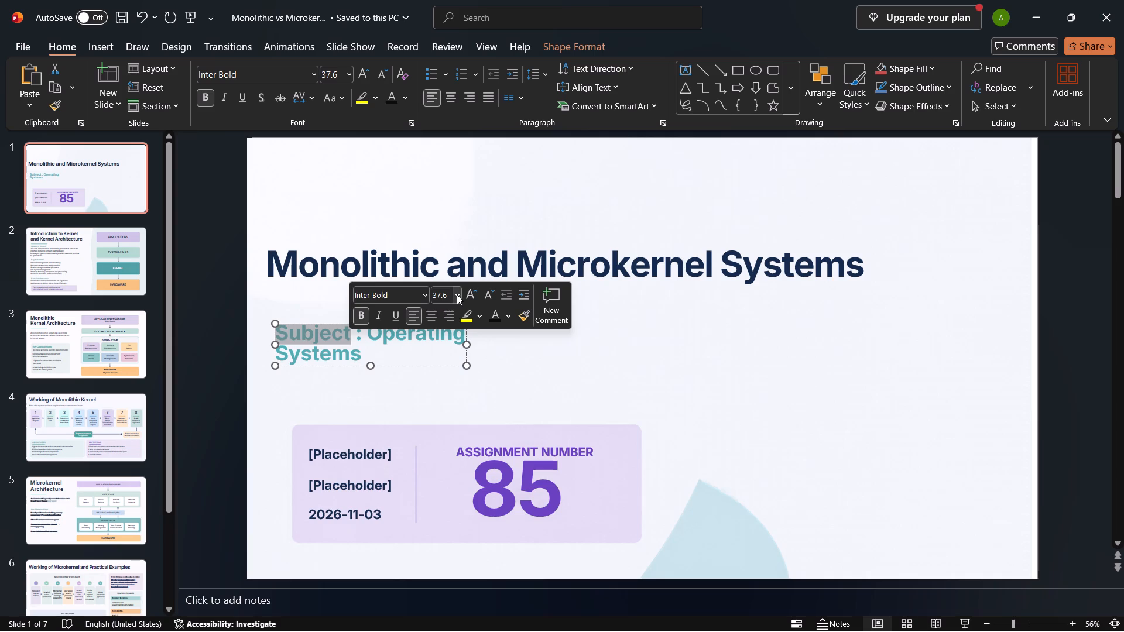
click(457, 294)
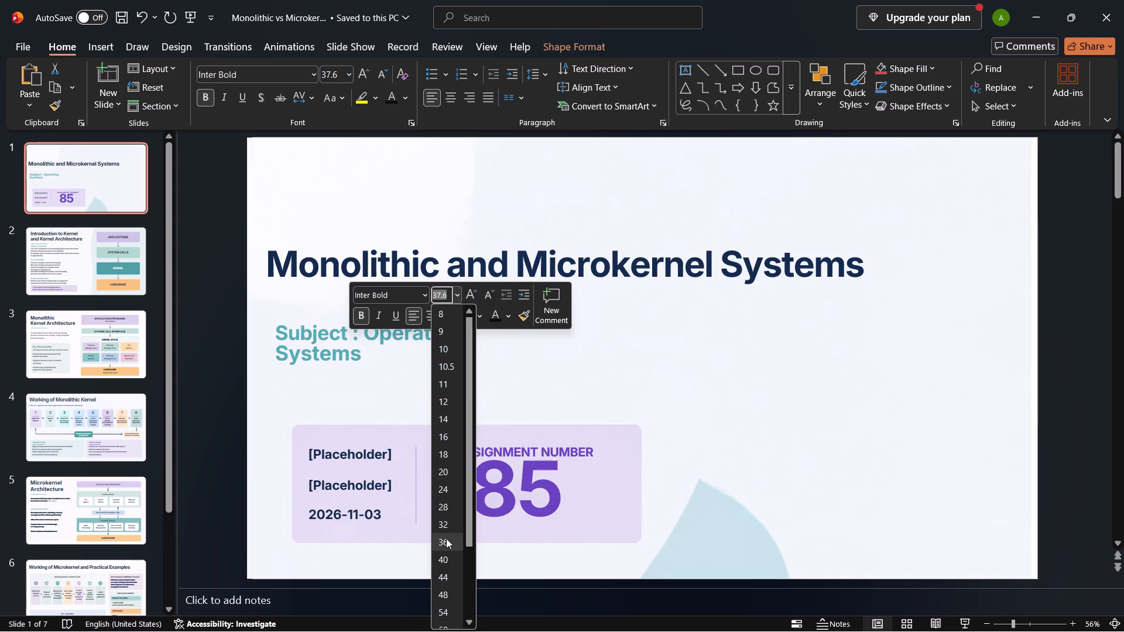
click(446, 538)
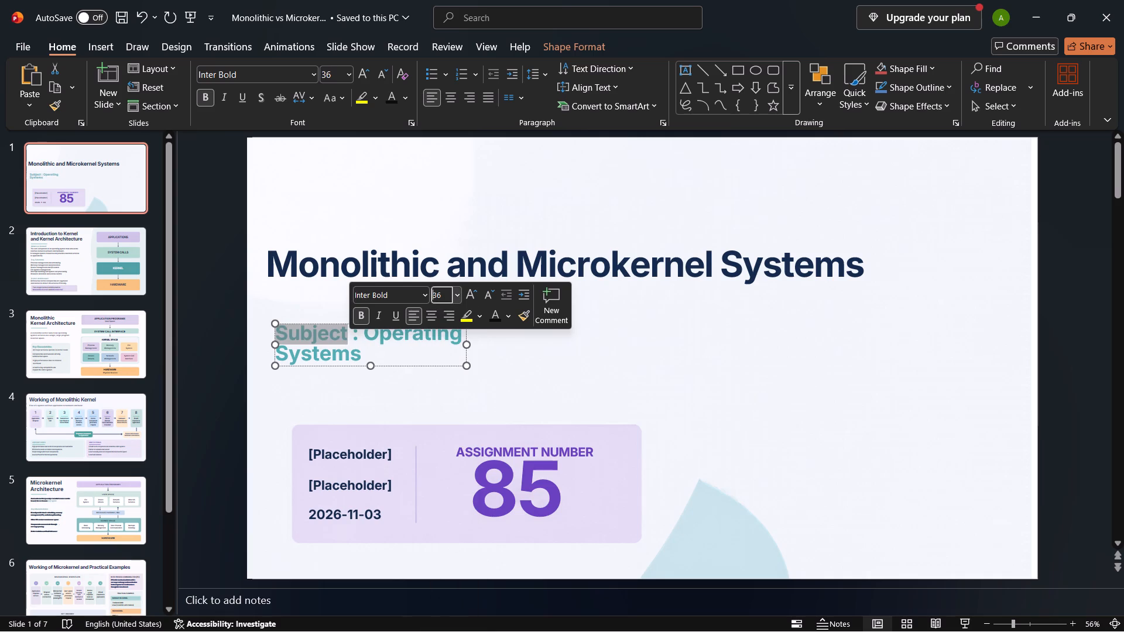
click(501, 314)
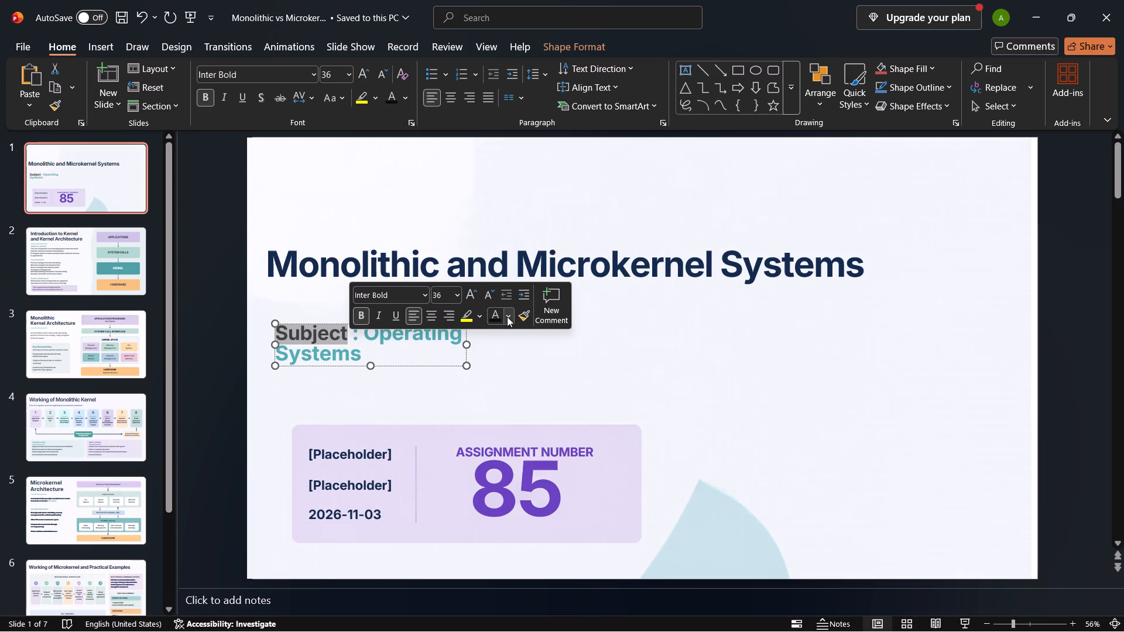
click(508, 317)
click(520, 489)
click(536, 364)
Widen the subtitle's text box on slide 1 so that "Subject : Operating Systems" fits on one line.
click(462, 351)
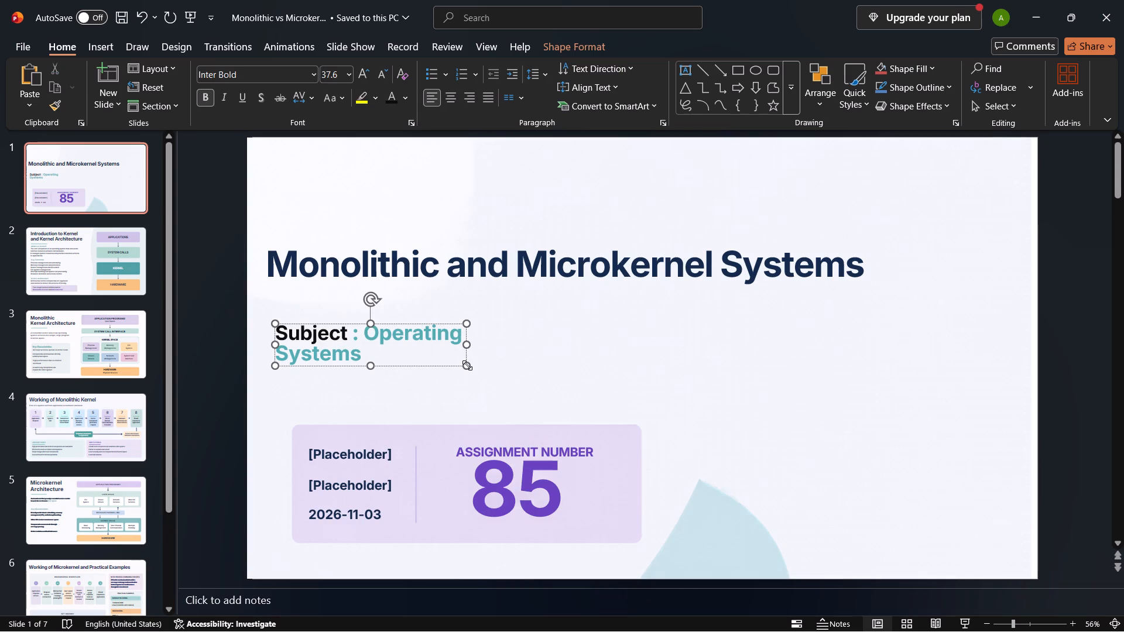
drag(467, 365, 583, 346)
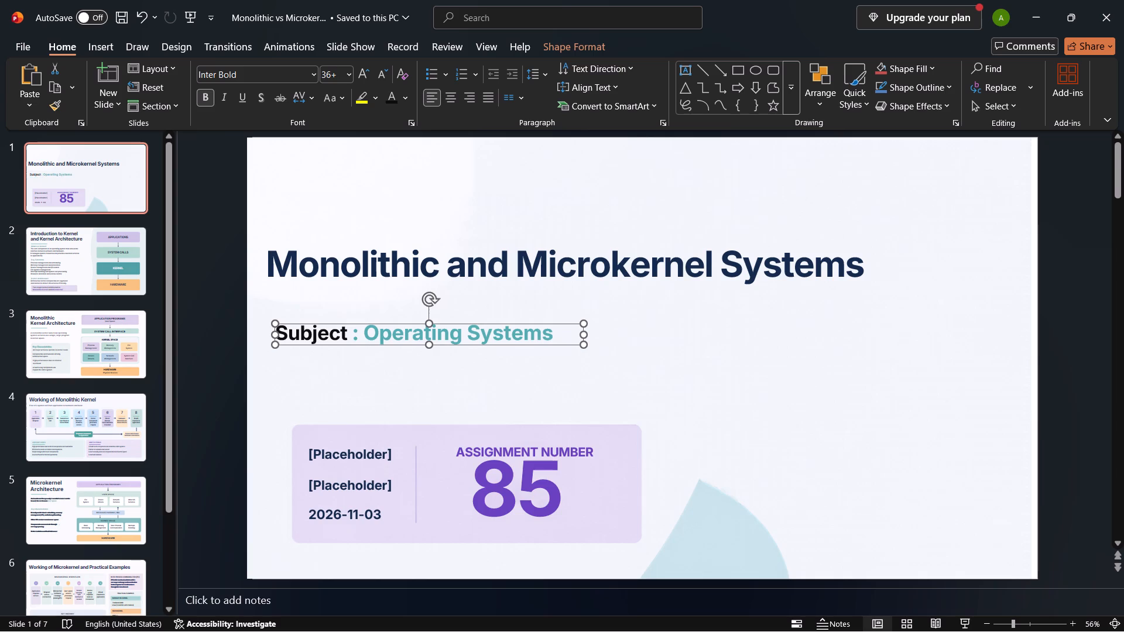
click(599, 330)
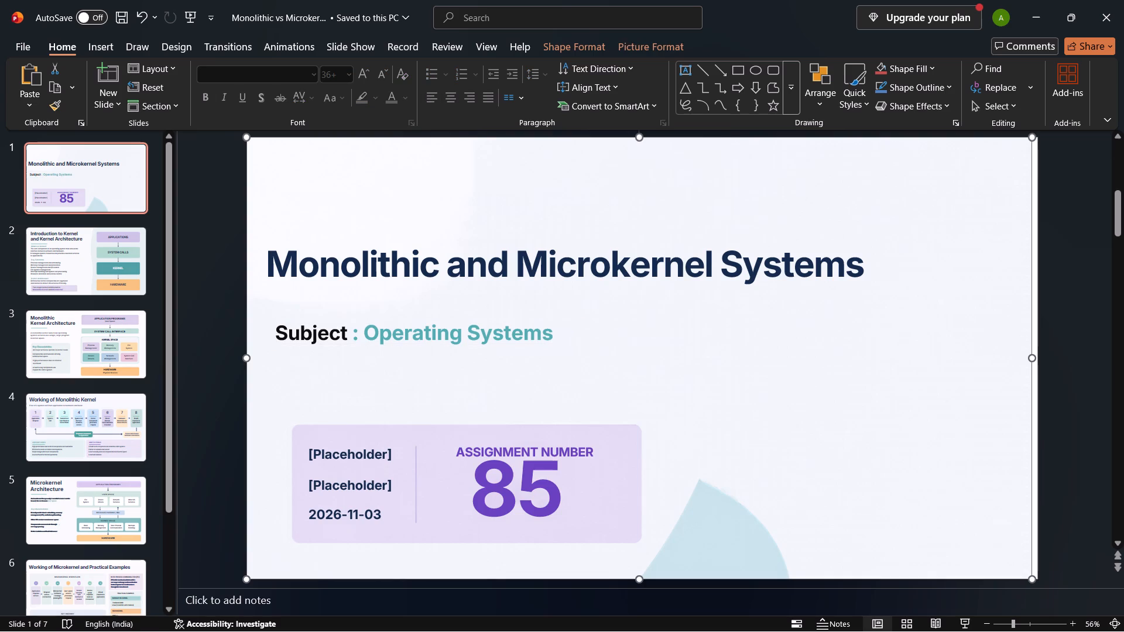
click(554, 336)
Add a text box reading "CSIT(3B)" below the Subject line on slide 1.
click(100, 48)
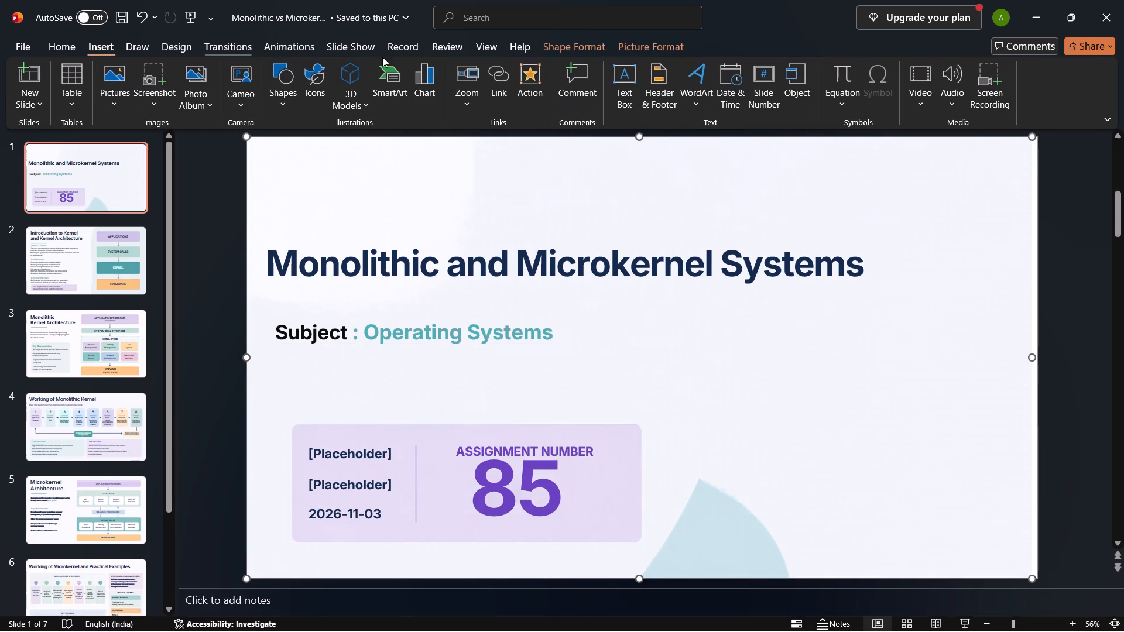
click(632, 85)
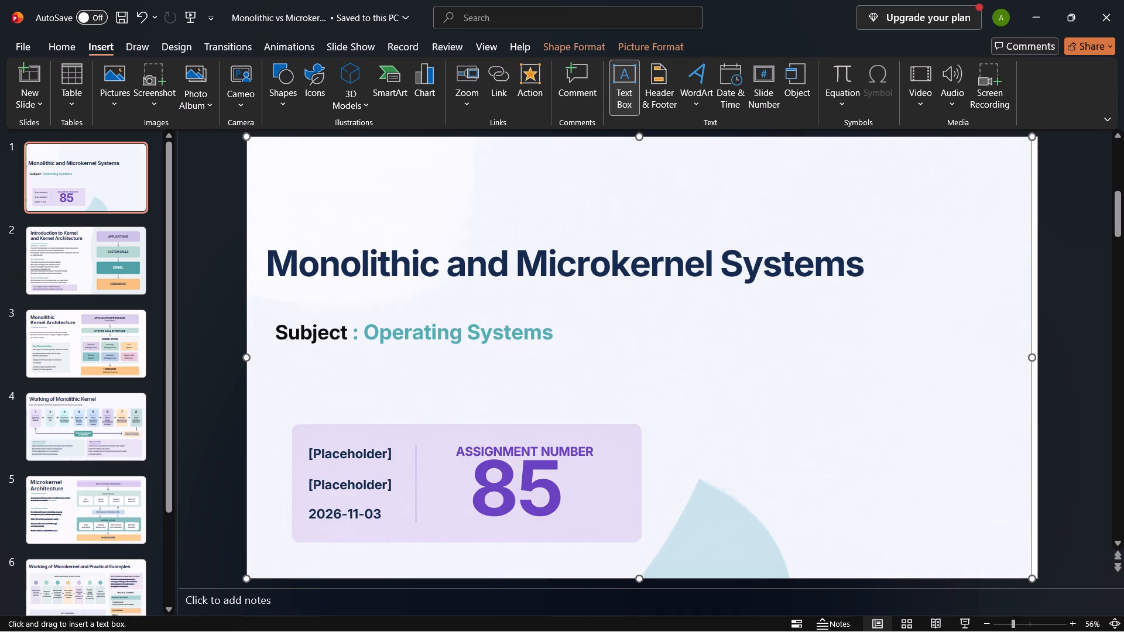
drag(276, 353, 435, 386)
drag(435, 386, 435, 387)
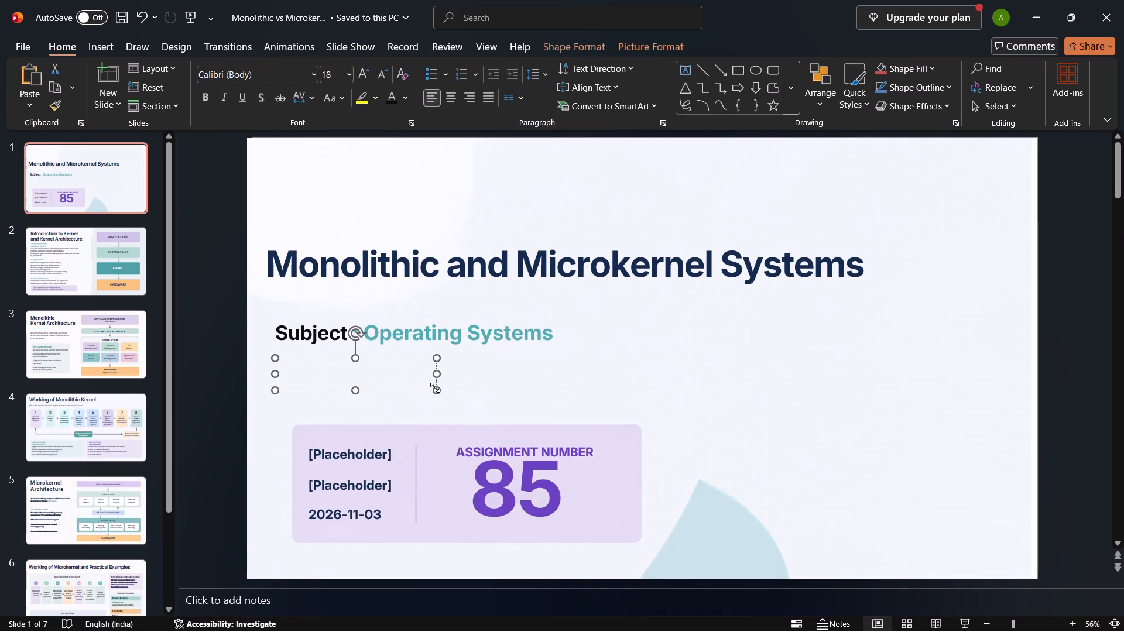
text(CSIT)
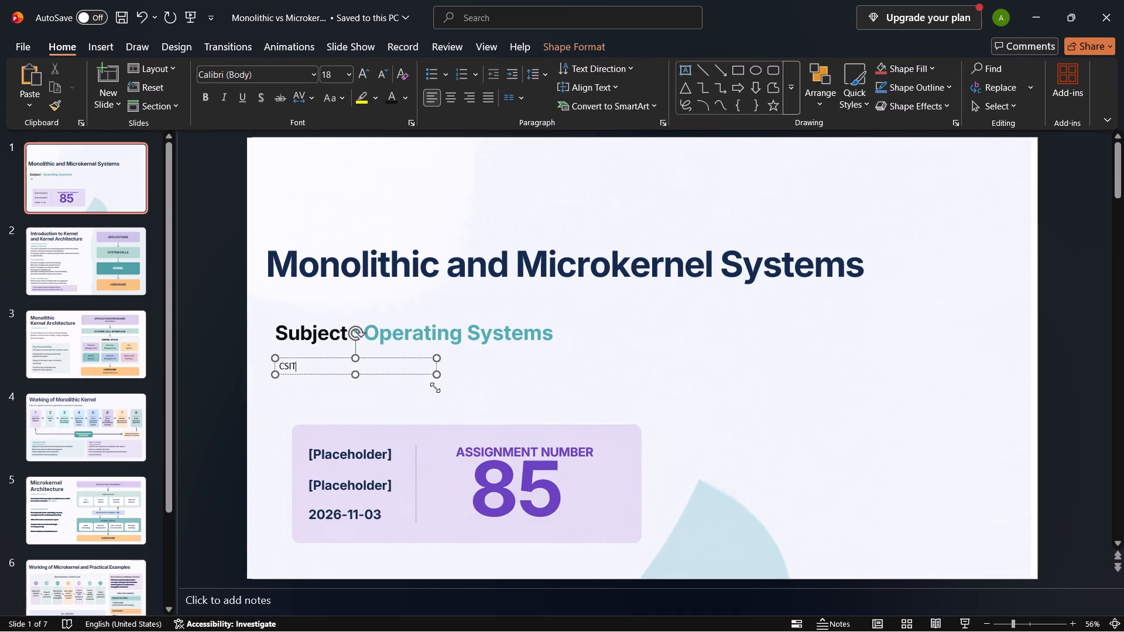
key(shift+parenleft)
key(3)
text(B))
Set the font size of "CSIT(3B)" to 32, retyping the closing parenthesis to match the other characters.
drag(313, 366, 318, 362)
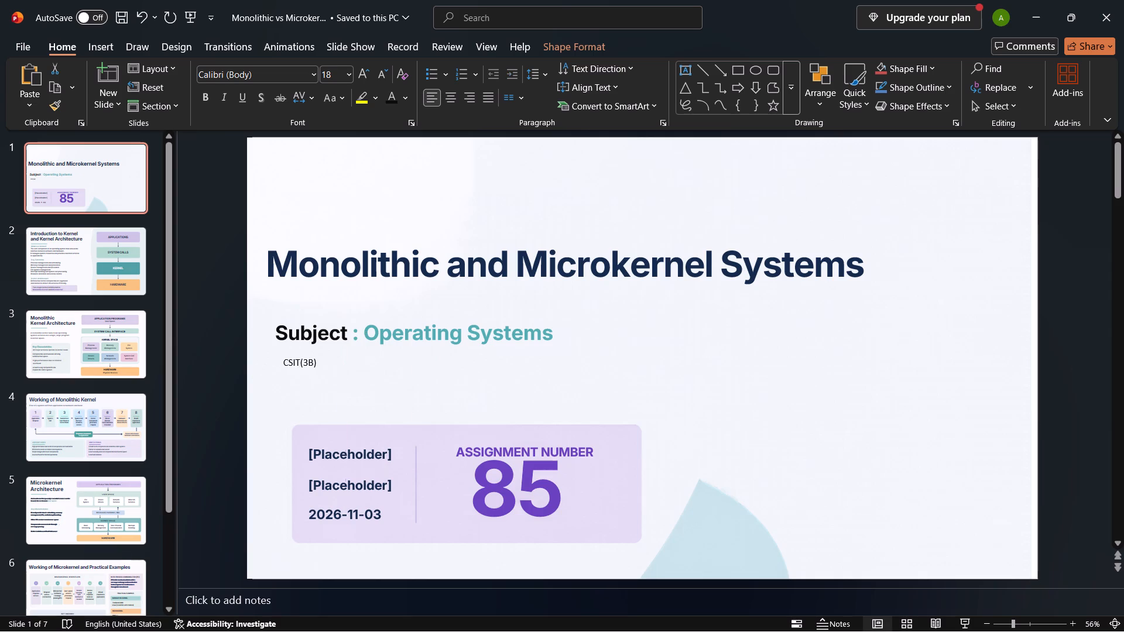
drag(318, 362, 327, 362)
drag(324, 360, 293, 358)
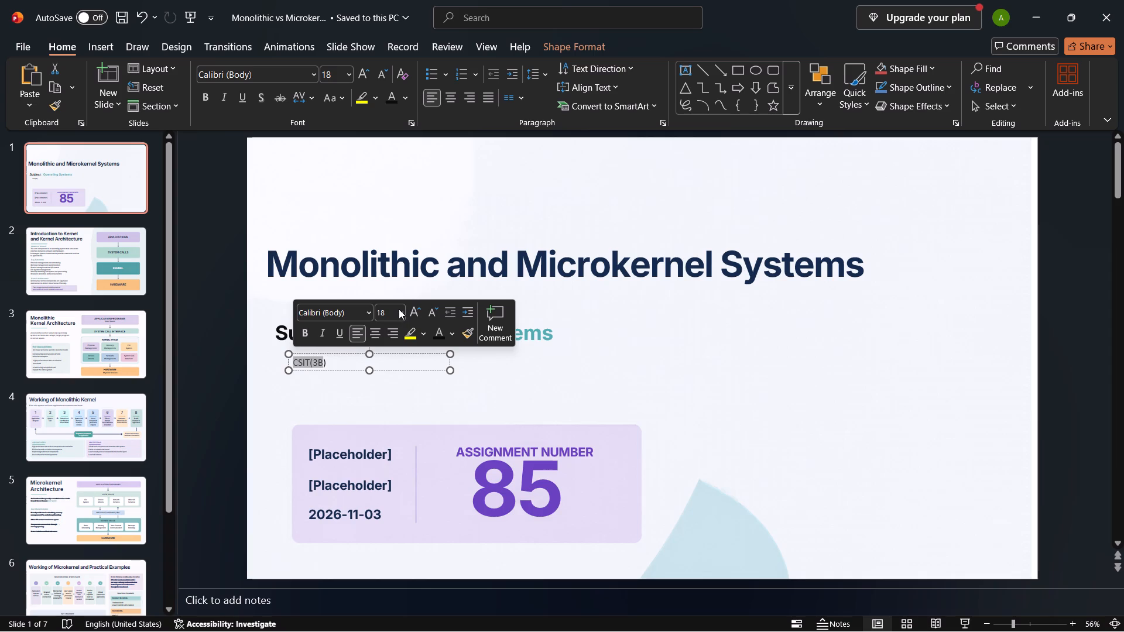
click(399, 309)
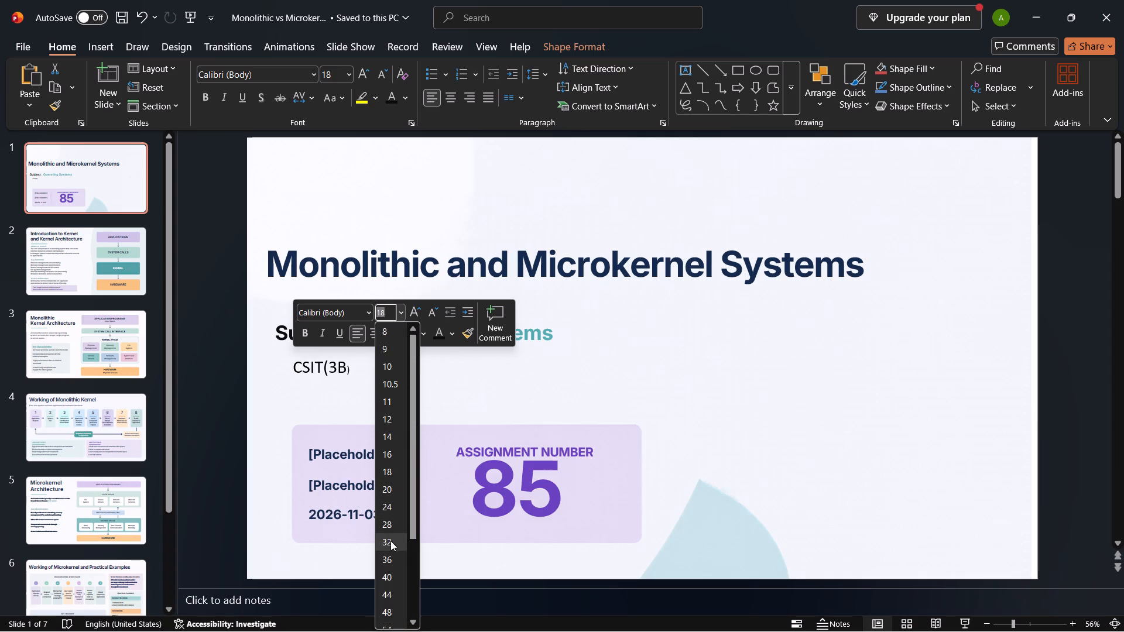
click(390, 541)
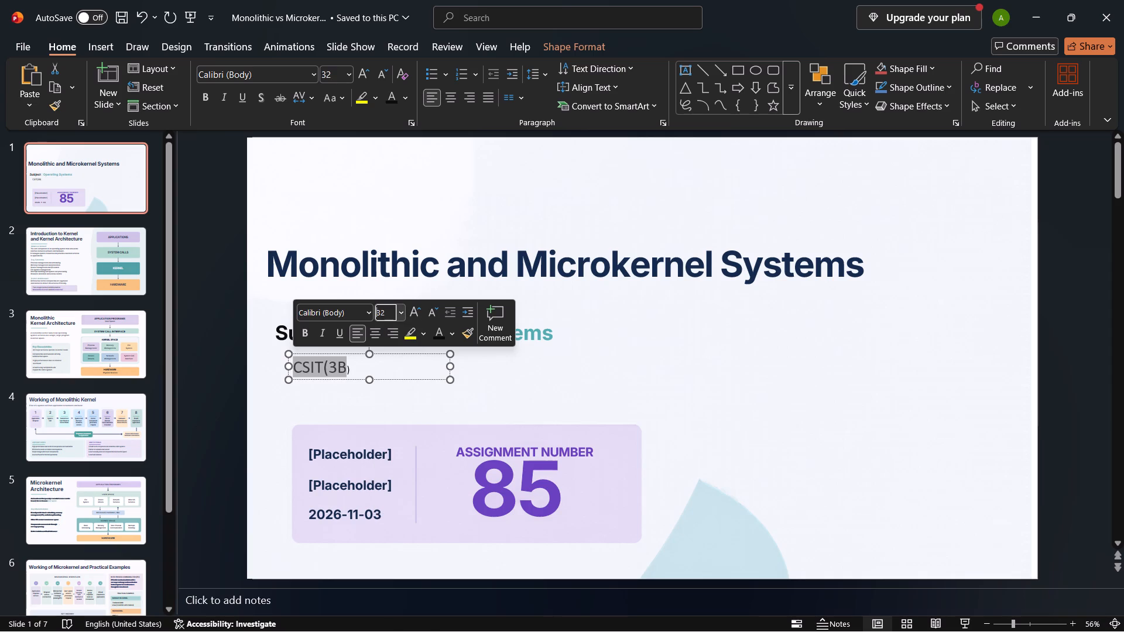
click(353, 363)
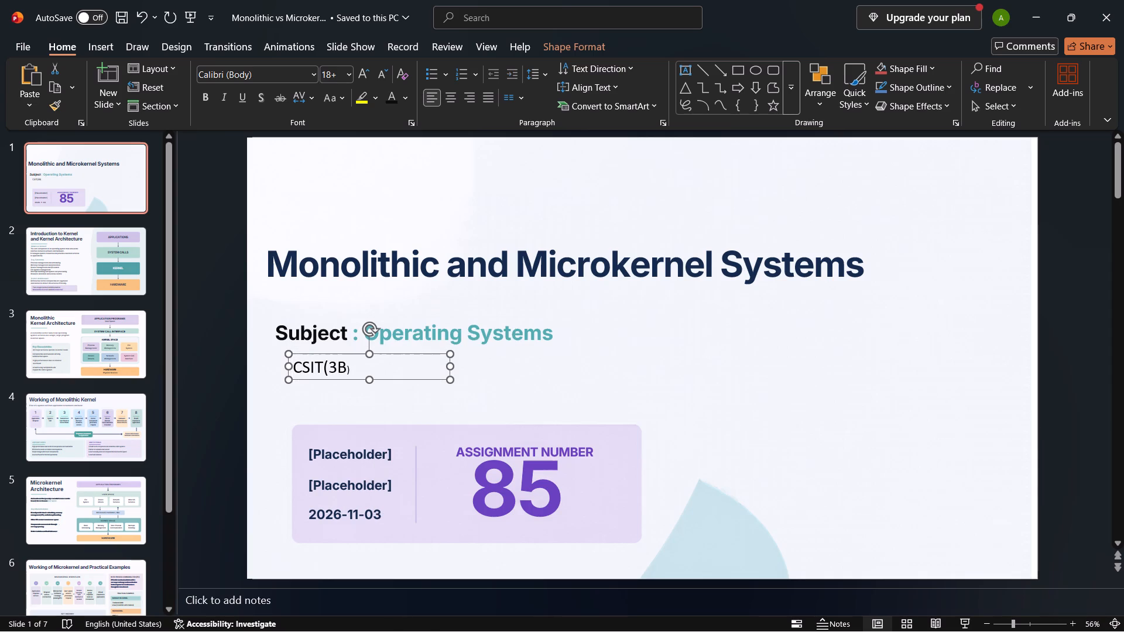
click(355, 370)
click(347, 367)
key(Right)
key(BackSpace)
key(shift+parenright)
Move the "CSIT(3B)" text box left so its text aligns with the start of the Subject line.
drag(306, 379, 287, 379)
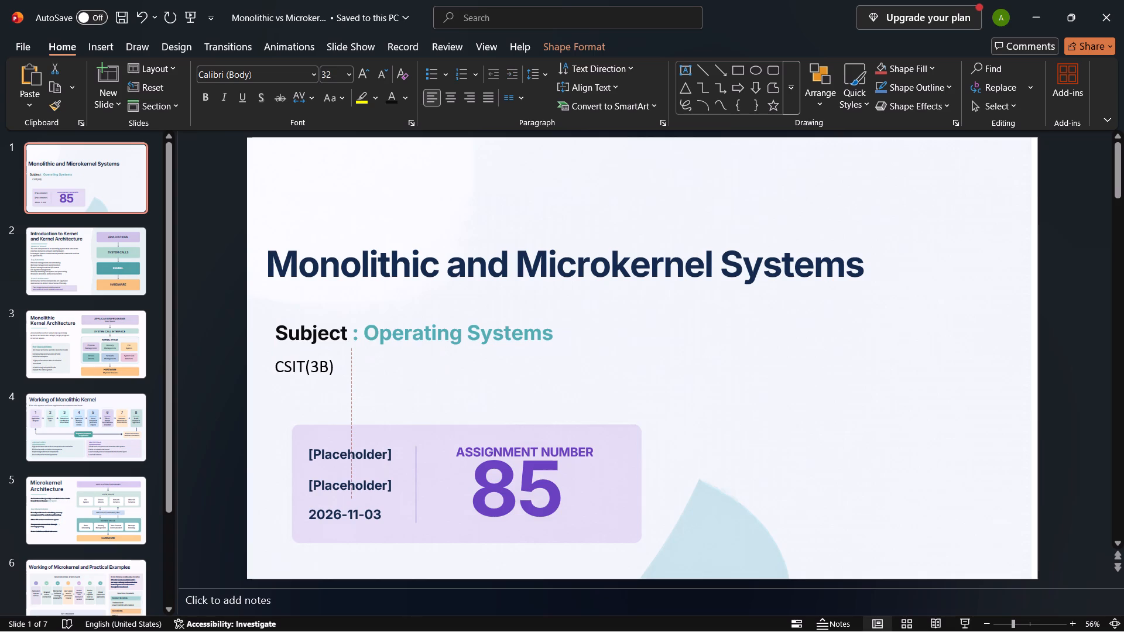
Nudge the "CSIT(3B)" text box slightly right so its left edge lines up with the start of the Subject line.
drag(287, 379, 292, 377)
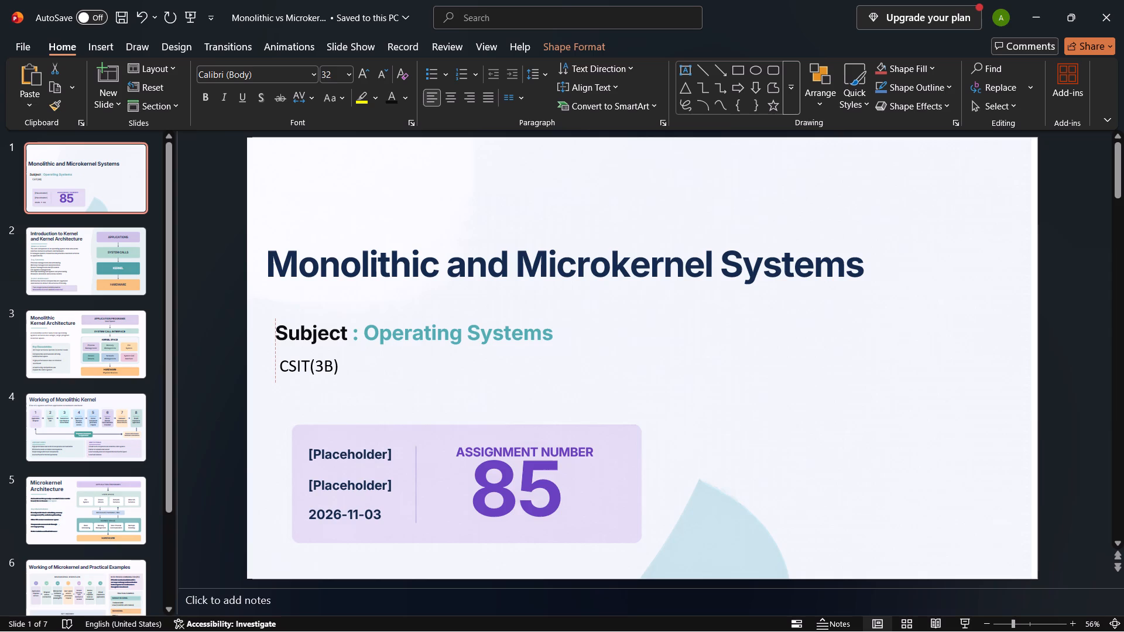
drag(292, 377, 292, 377)
click(348, 362)
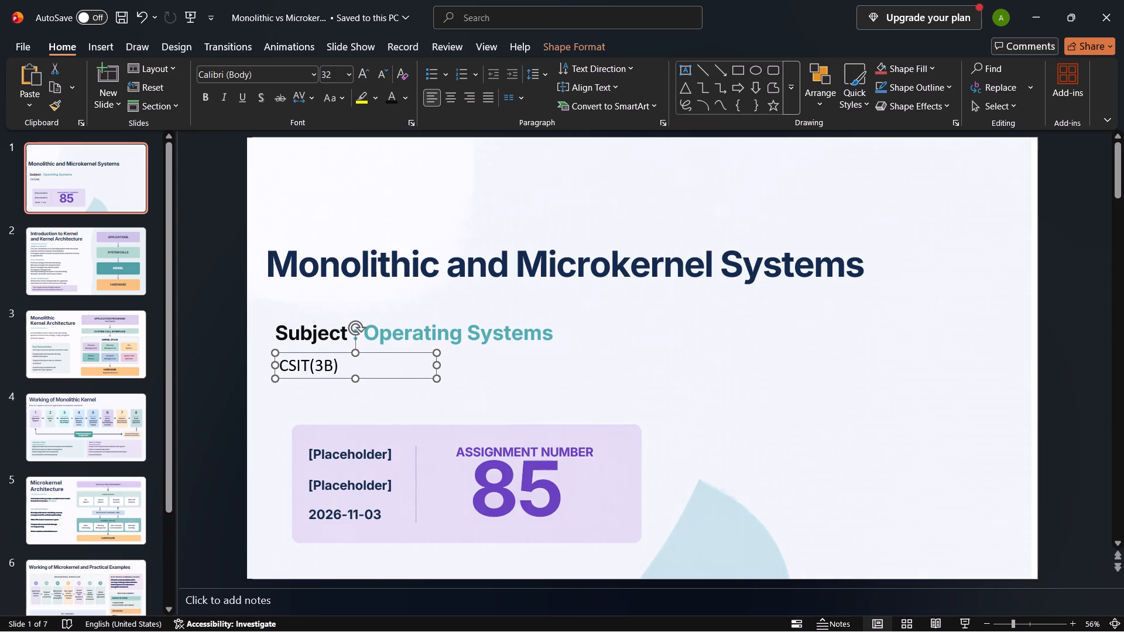
click(465, 362)
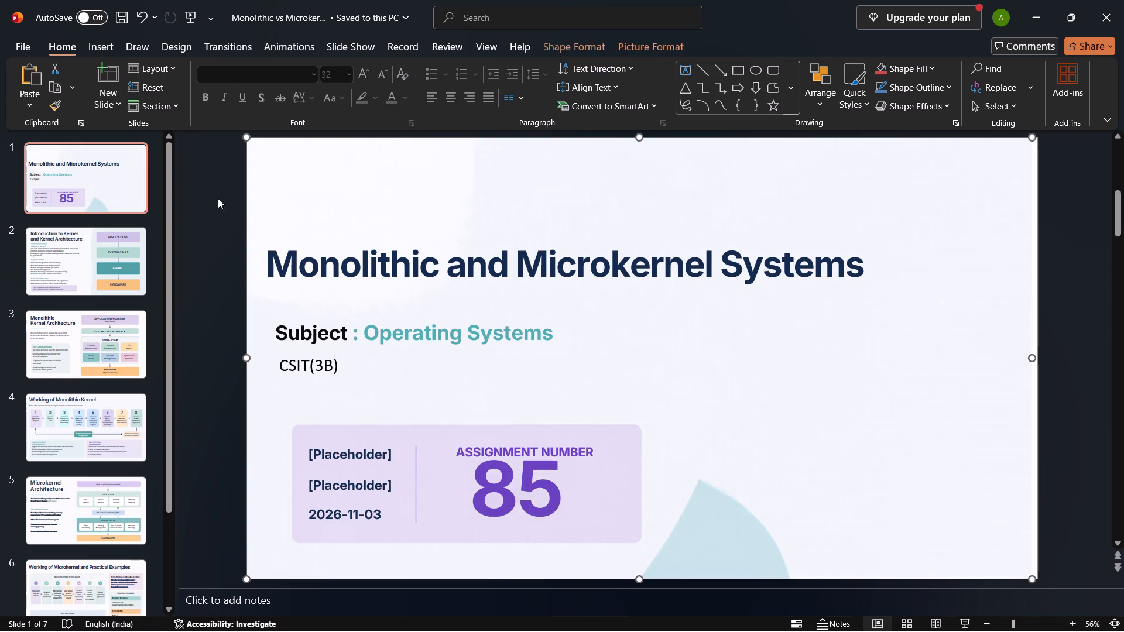
Add a text box below "CSIT(3B)" reading "ROLL NO. - " followed by the student's roll number.
click(109, 49)
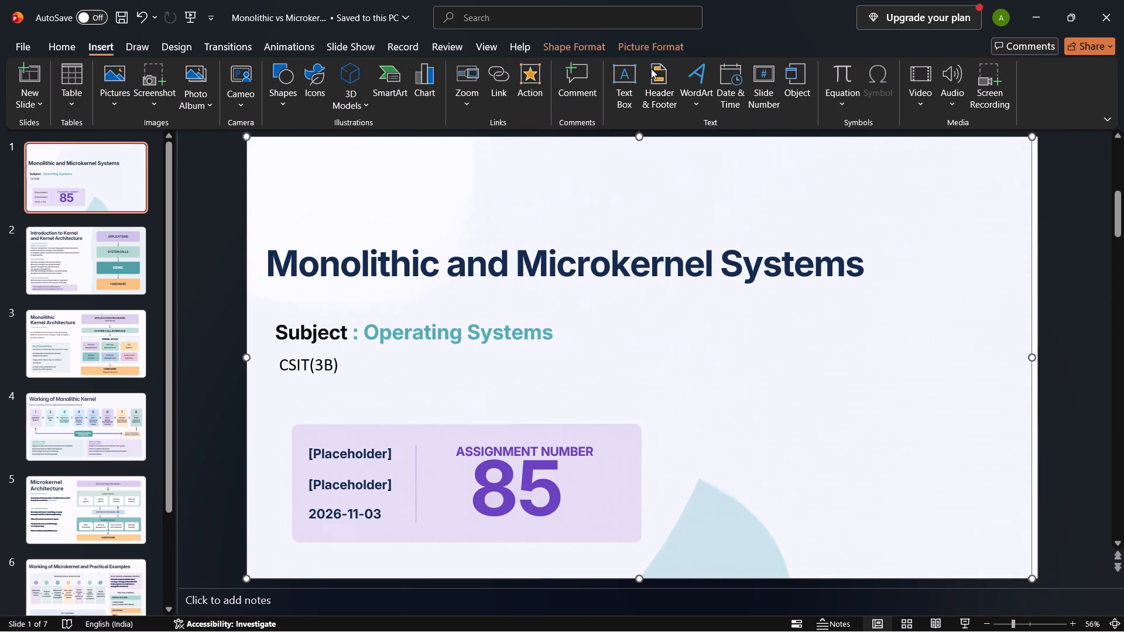
click(630, 73)
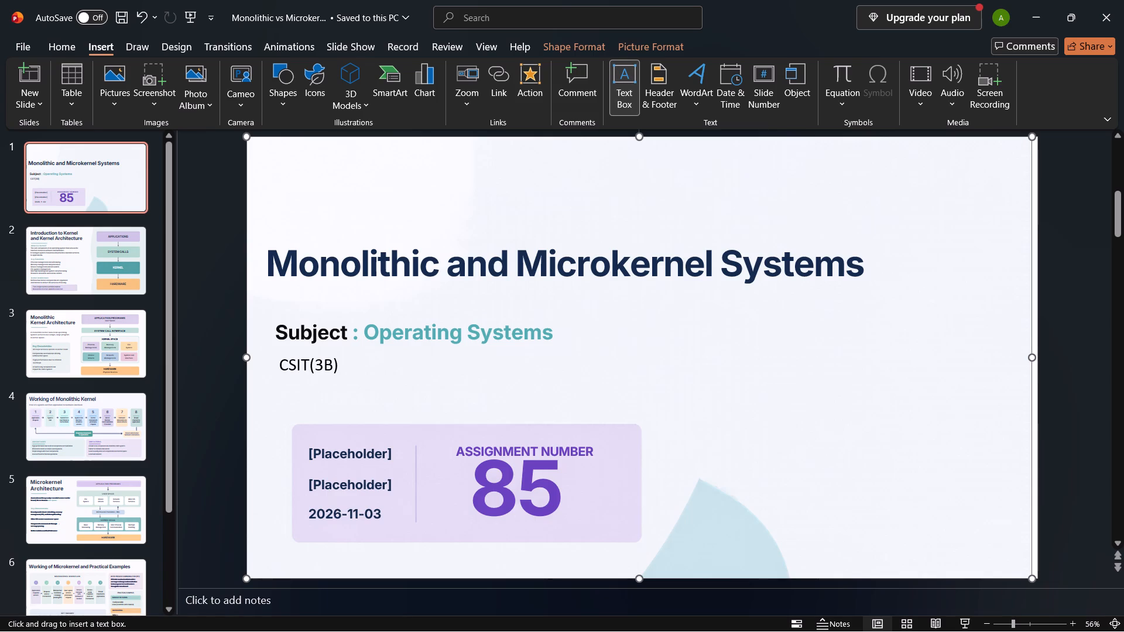
drag(280, 387, 487, 413)
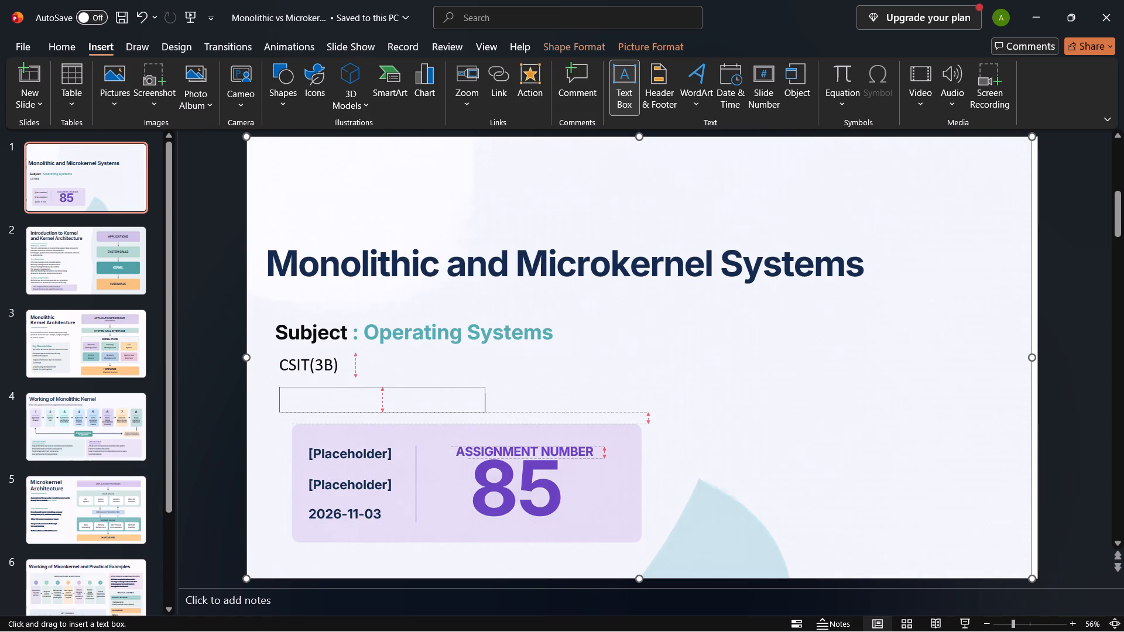
drag(487, 413, 491, 413)
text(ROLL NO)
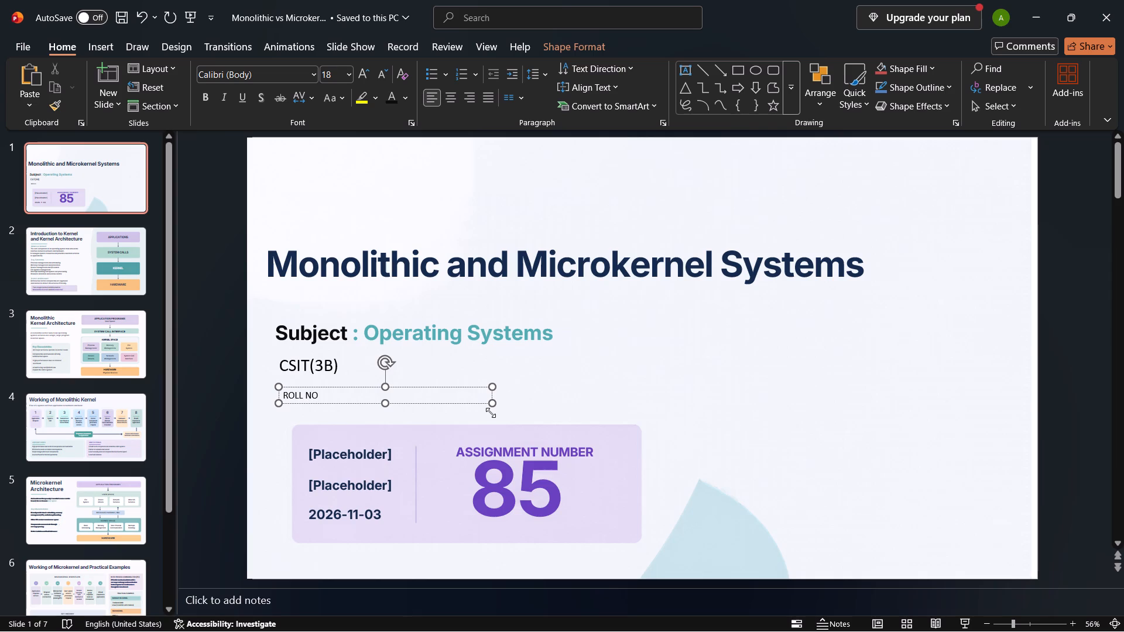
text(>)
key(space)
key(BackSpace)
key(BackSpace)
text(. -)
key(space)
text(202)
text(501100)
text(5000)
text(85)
Nudge the roll number text box left to match the "CSIT(3B)" box's edge and set its font size to 32.
drag(405, 391, 399, 389)
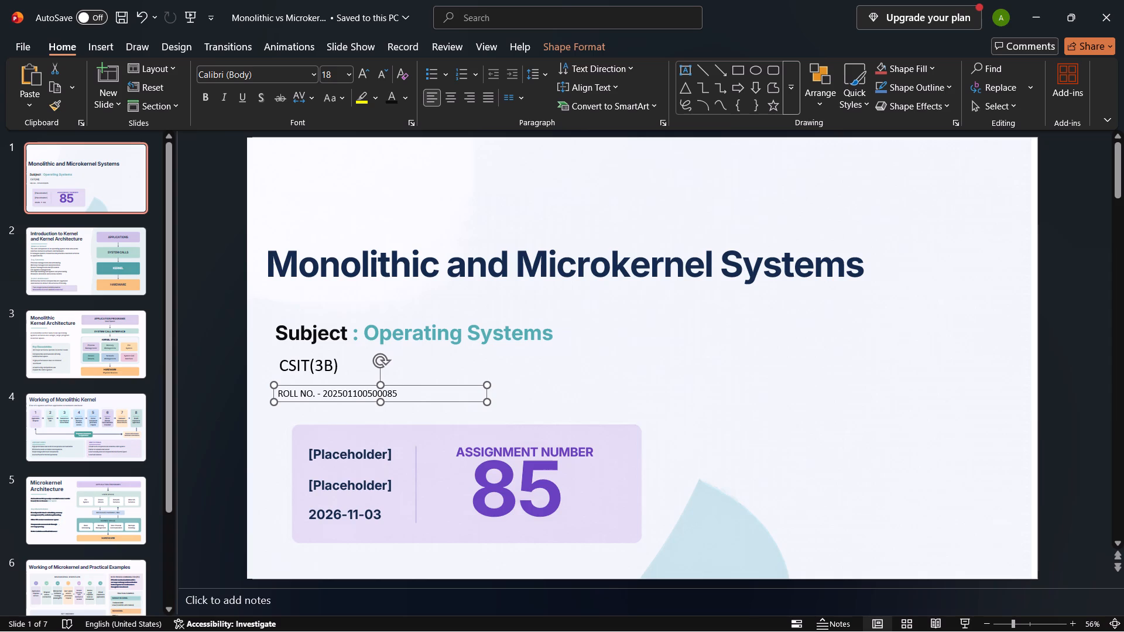
drag(394, 391, 277, 395)
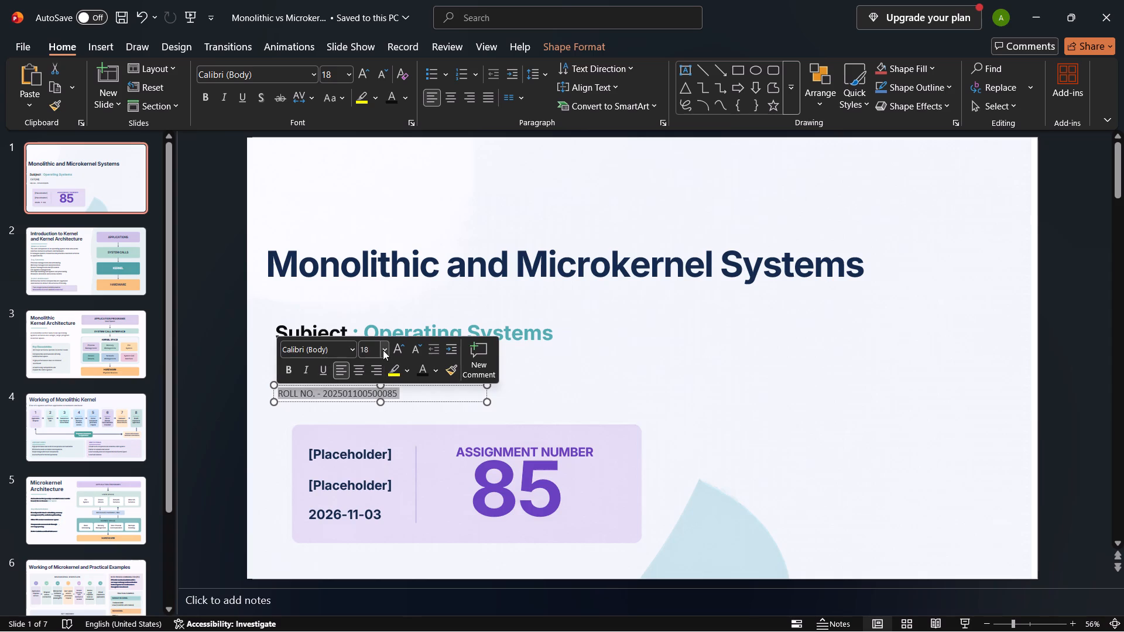
click(383, 350)
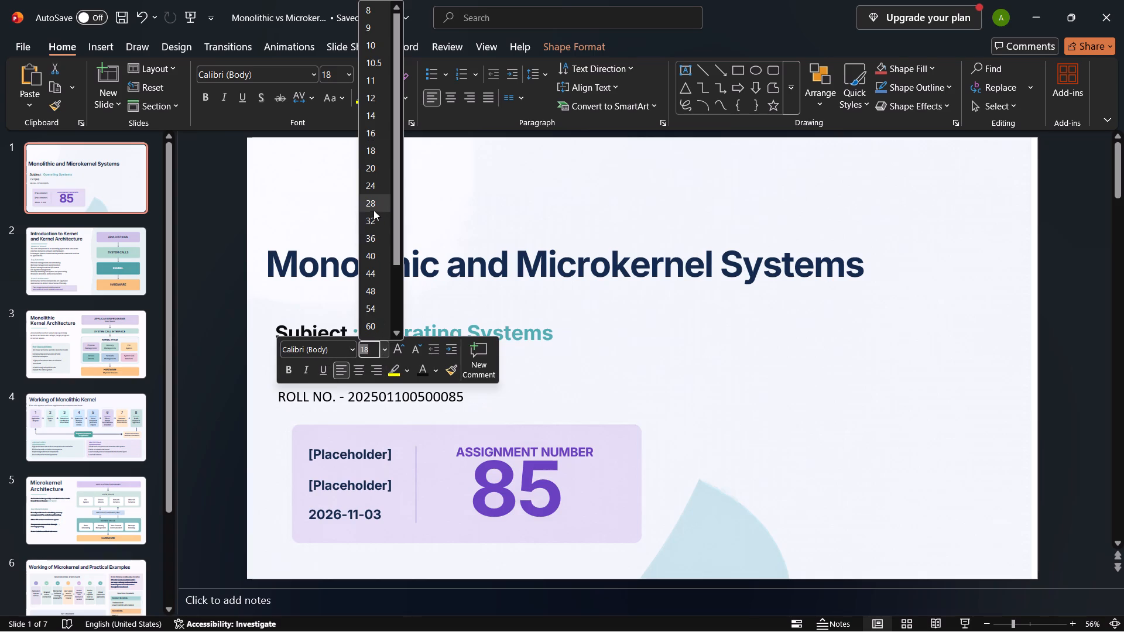
click(373, 217)
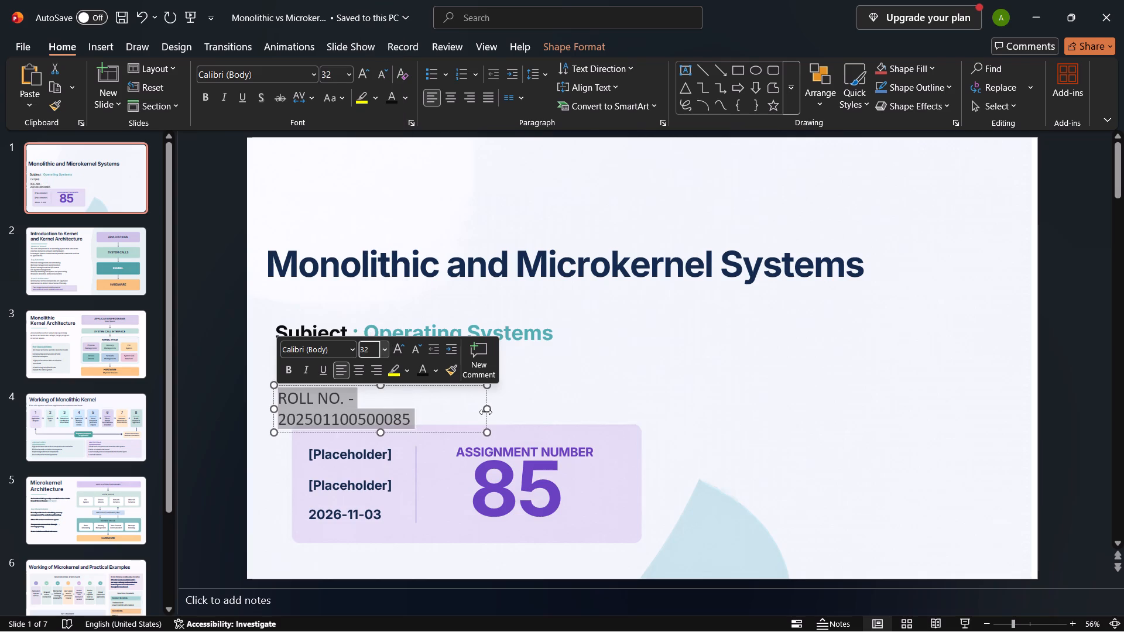
Widen the roll number text box so its text fits on one line above the lavender card.
drag(487, 432, 528, 407)
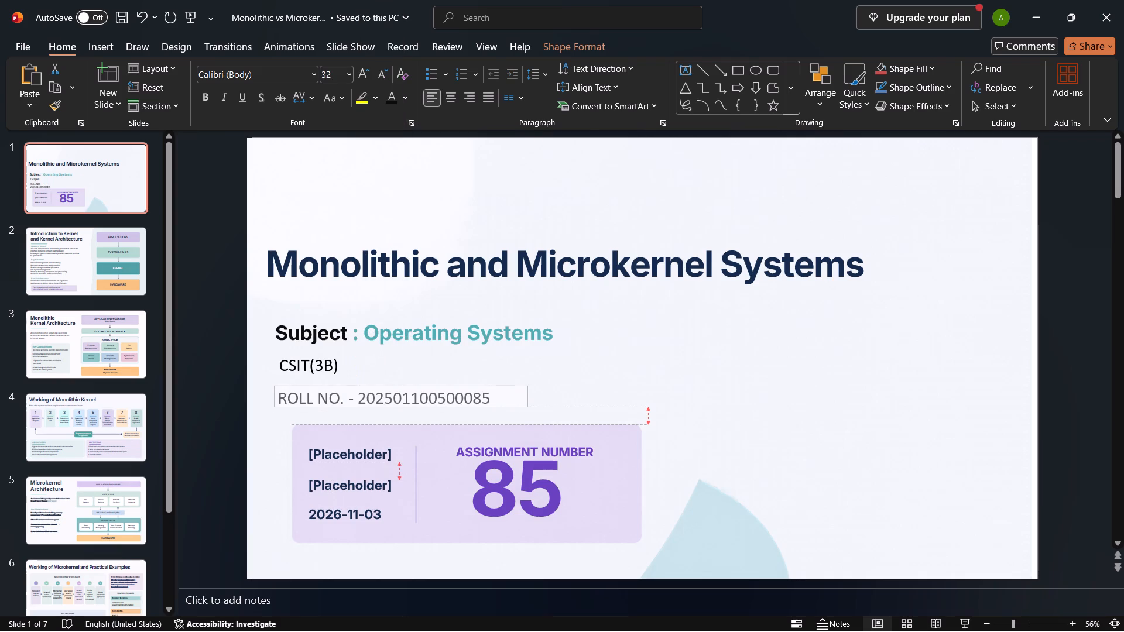
drag(528, 407, 525, 411)
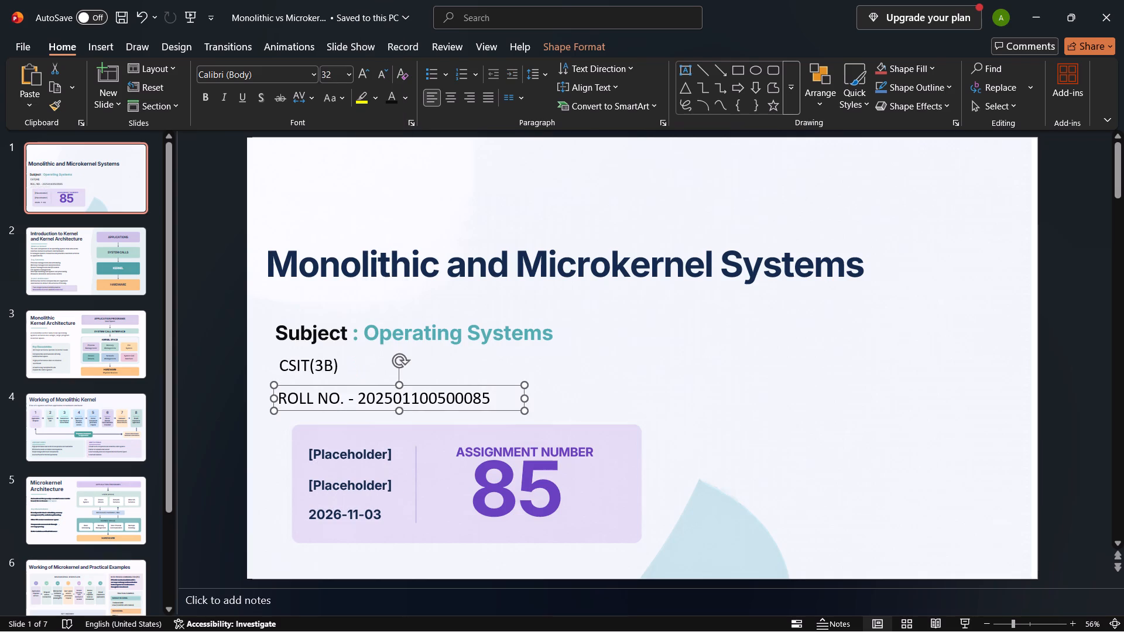
click(563, 362)
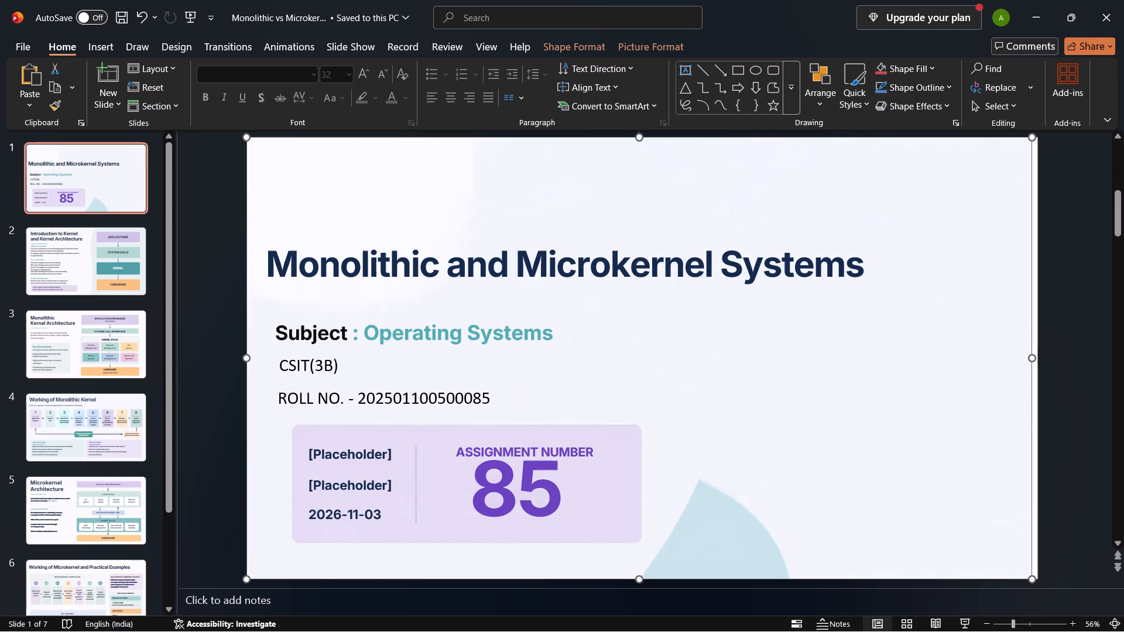
Delete the lavender rounded card behind the assignment details on slide 1.
click(524, 453)
key(Delete)
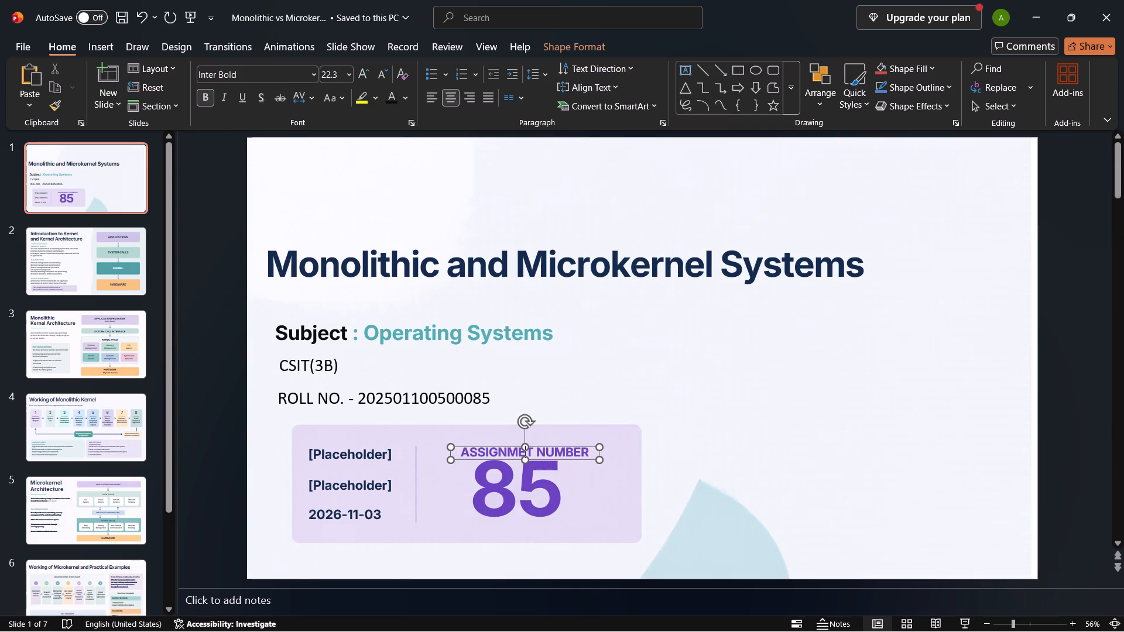
click(610, 502)
key(Delete)
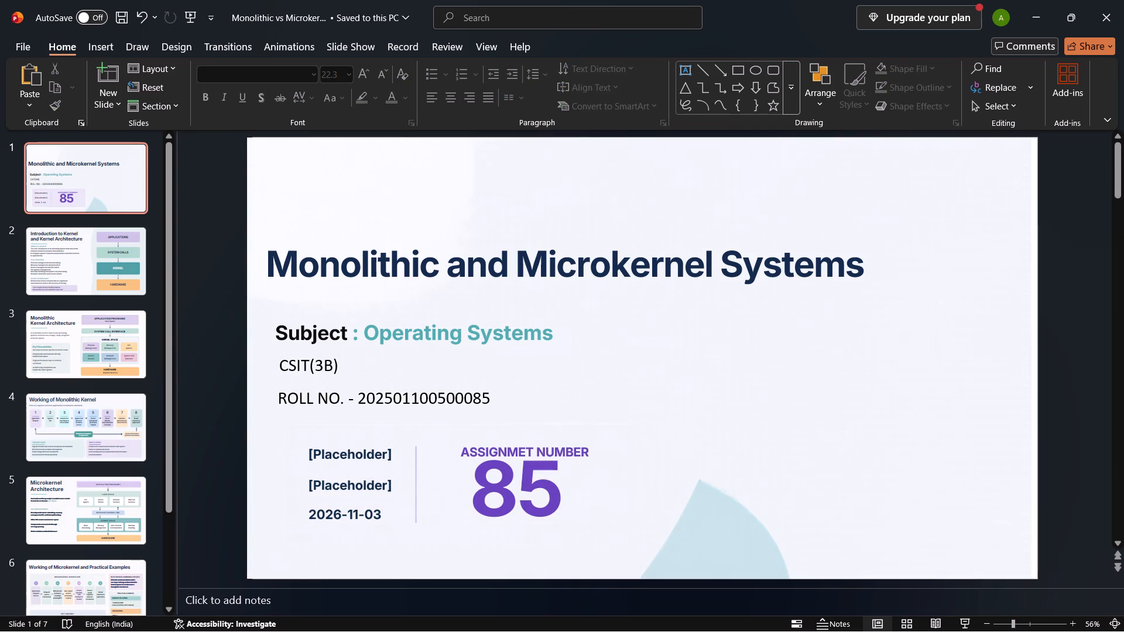
Remove the large "85" from the assignment details on slide 1.
click(546, 476)
key(Delete)
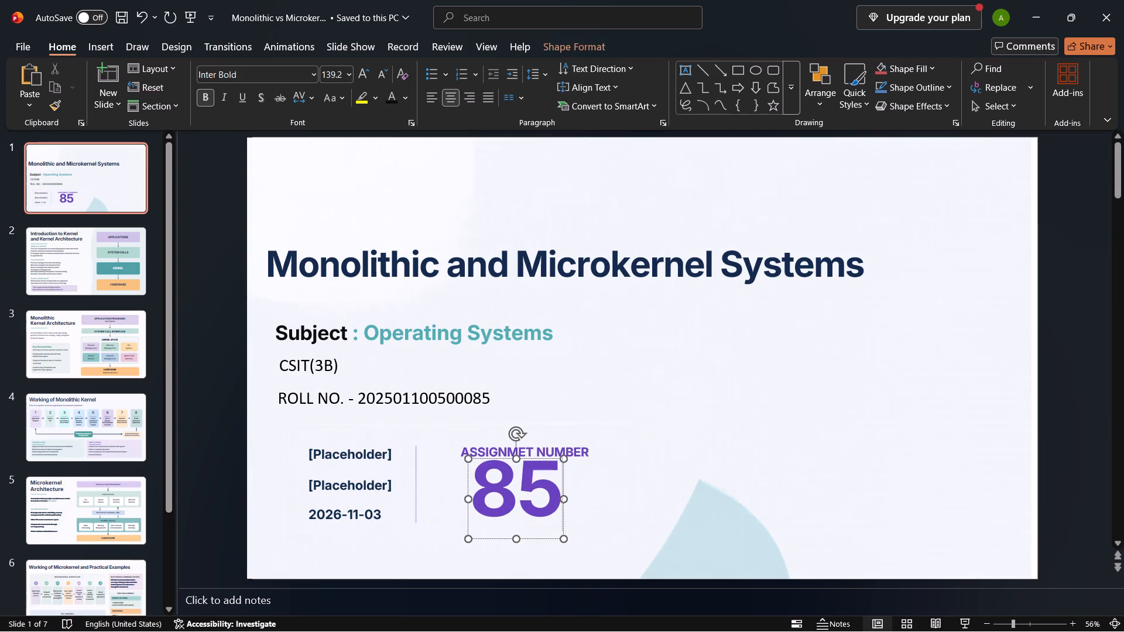
key(Delete)
key(BackSpace)
key(BackSpace)
key(BackSpace)
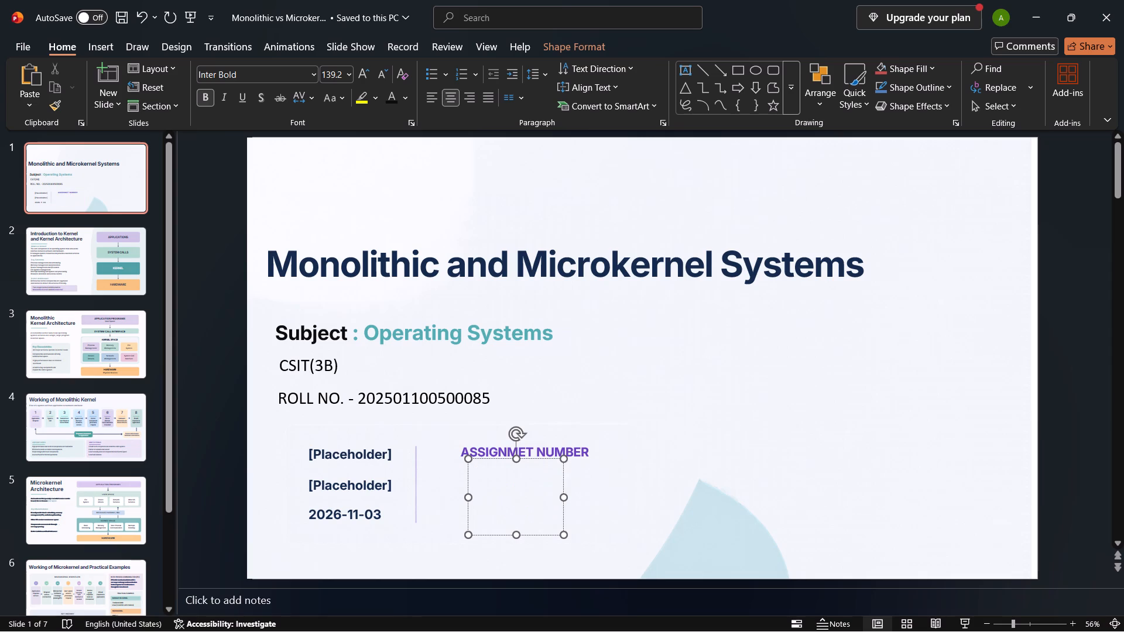
Clear all text of the purple assignment number label on slide 1.
click(565, 444)
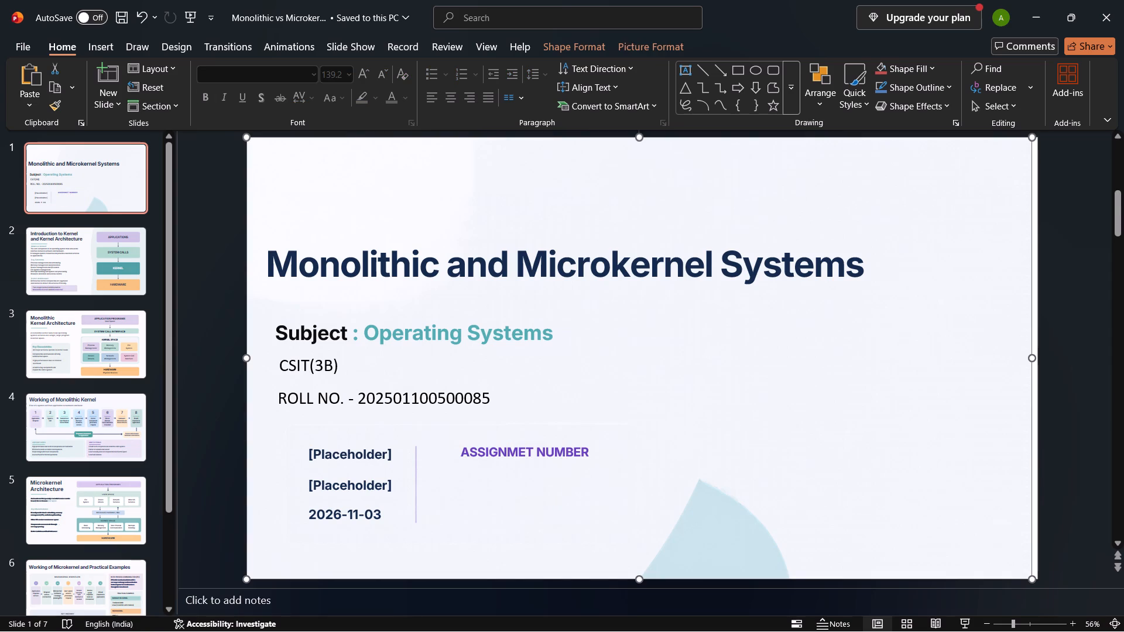
click(560, 452)
key(BackSpace)
key(BackSpace)
key(BackSpace)
key(BackSpace)
key(BackSpace)
key(BackSpace)
key(BackSpace)
key(BackSpace)
key(BackSpace)
key(BackSpace)
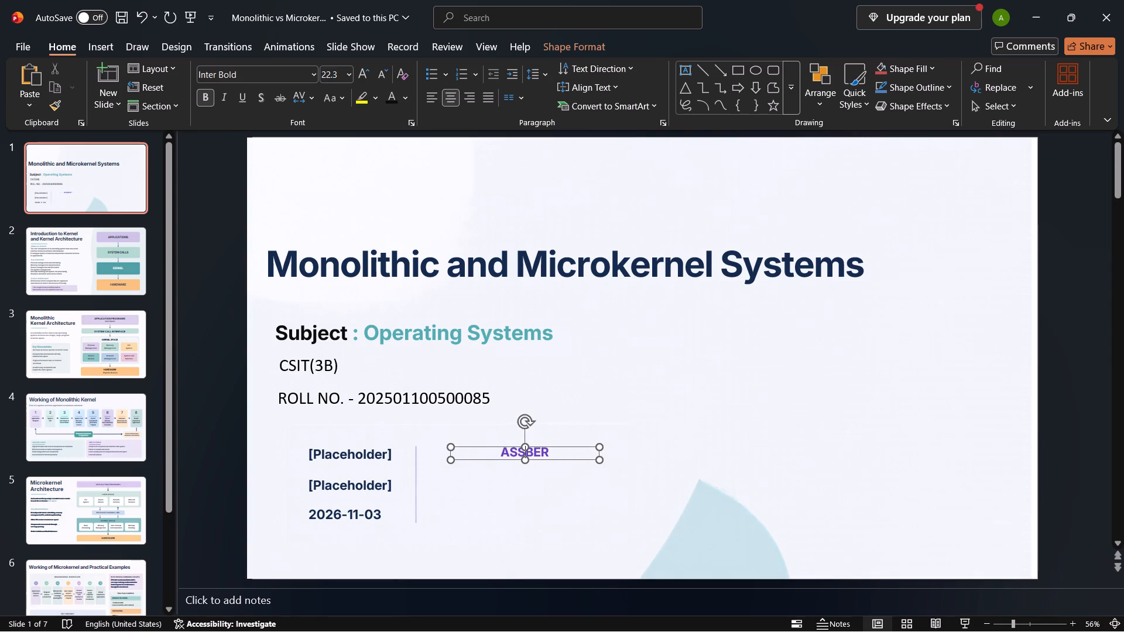
key(Right)
key(Right)
key(Right)
key(Right)
key(Right)
key(Right)
key(BackSpace)
key(BackSpace)
key(BackSpace)
key(BackSpace)
key(BackSpace)
key(BackSpace)
key(BackSpace)
key(BackSpace)
key(BackSpace)
Delete the vertical divider line beside the placeholder texts on slide 1.
click(368, 476)
click(373, 495)
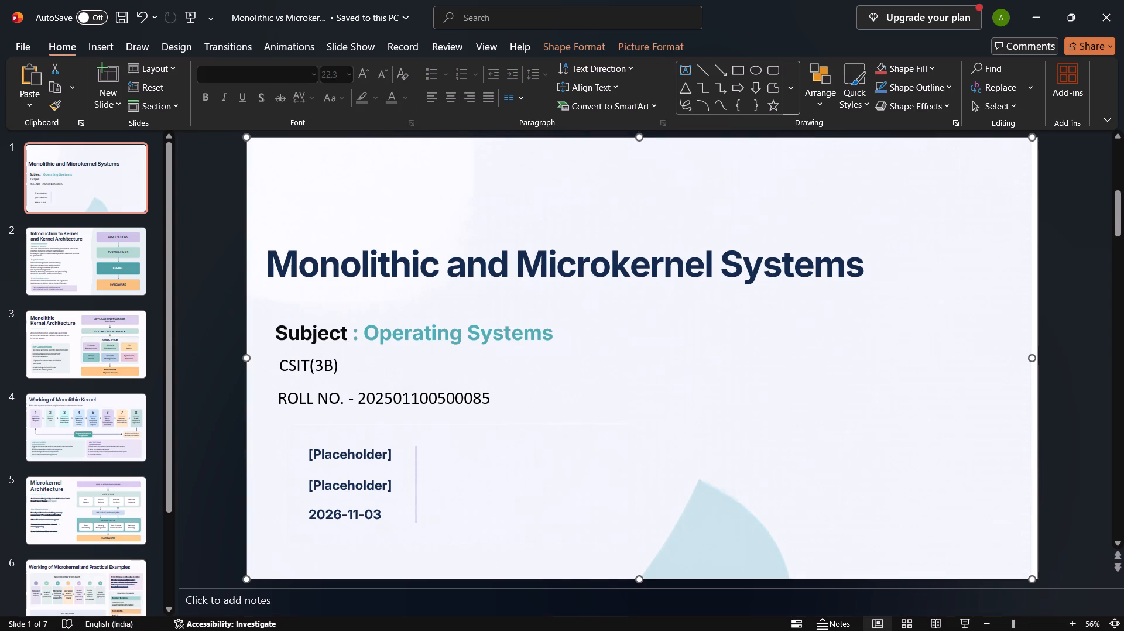
click(415, 499)
key(Delete)
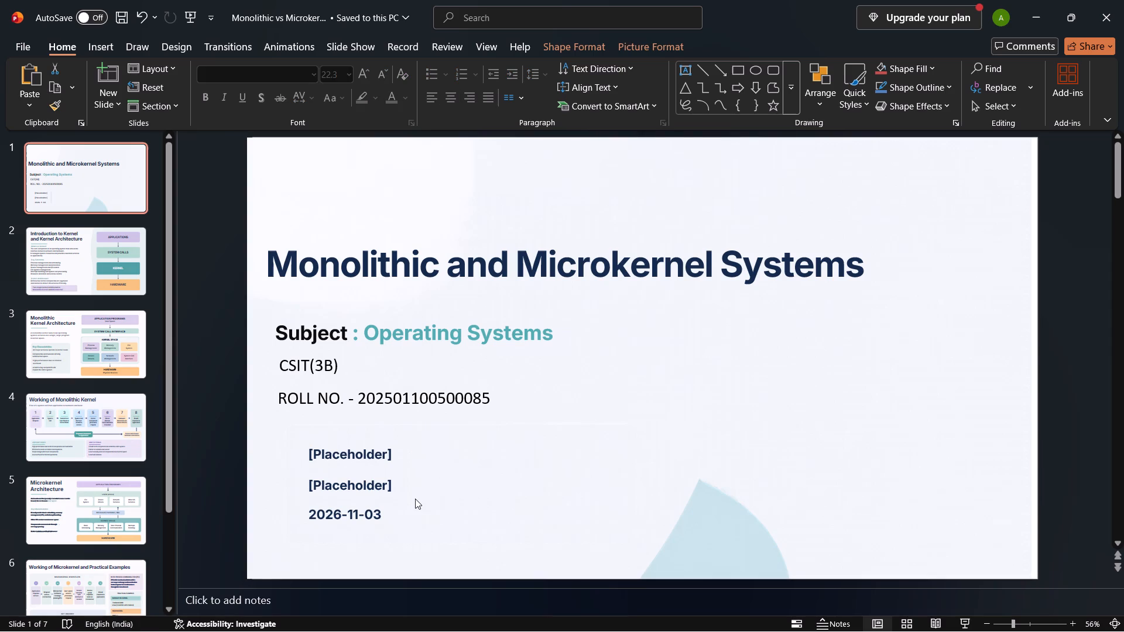
Clear the date "2026-11-03" from its text box on slide 1.
click(349, 518)
key(Right)
key(Right)
key(Right)
key(Right)
key(Right)
key(Right)
key(Right)
key(Right)
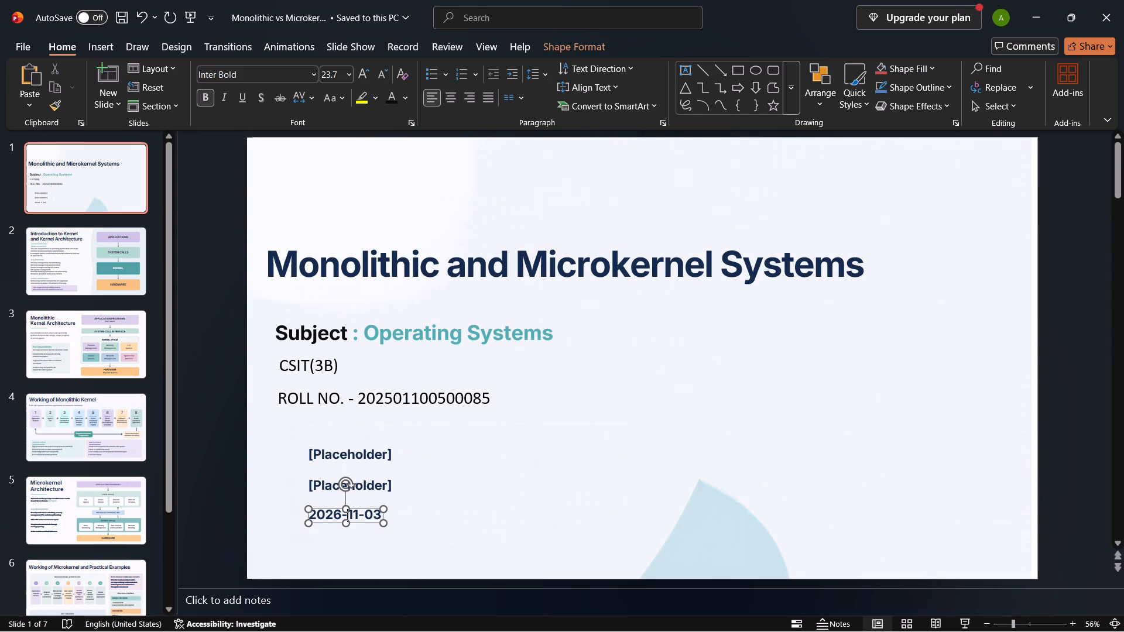
key(BackSpace)
key(BackSpace)
key(BackSpace)
key(BackSpace)
key(BackSpace)
key(BackSpace)
key(BackSpace)
key(BackSpace)
key(BackSpace)
key(BackSpace)
key(BackSpace)
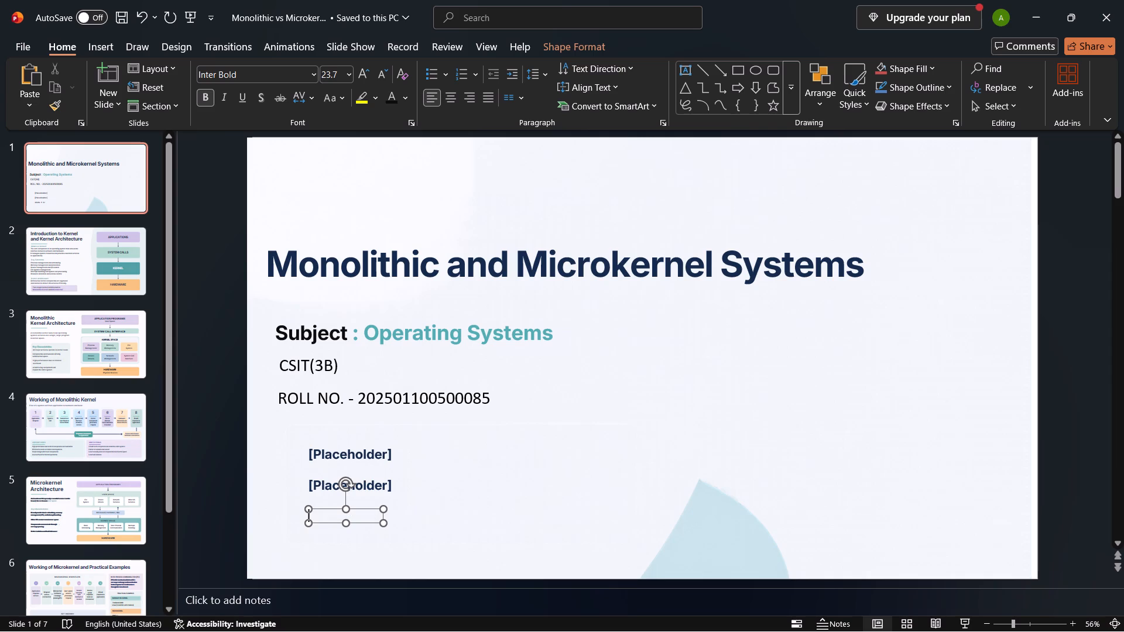
Clear the lower "[Placeholder]" text on slide 1.
click(383, 487)
key(Right)
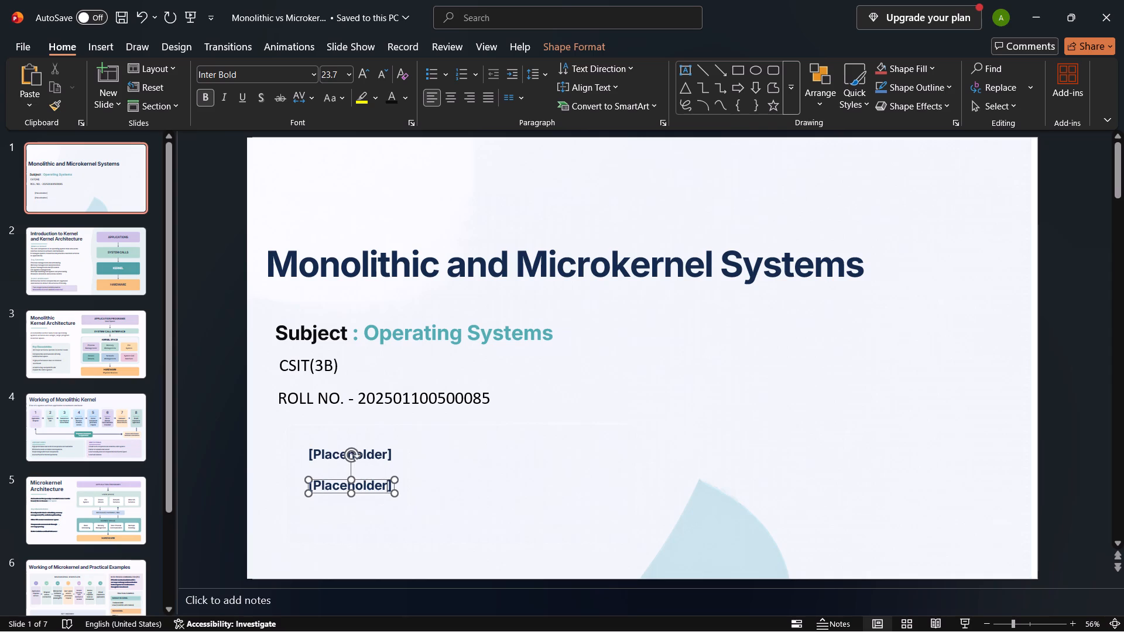
key(Right)
key(BackSpace)
key(BackSpace)
key(BackSpace)
key(BackSpace)
key(BackSpace)
key(BackSpace)
key(BackSpace)
key(BackSpace)
key(BackSpace)
key(BackSpace)
key(BackSpace)
key(BackSpace)
key(BackSpace)
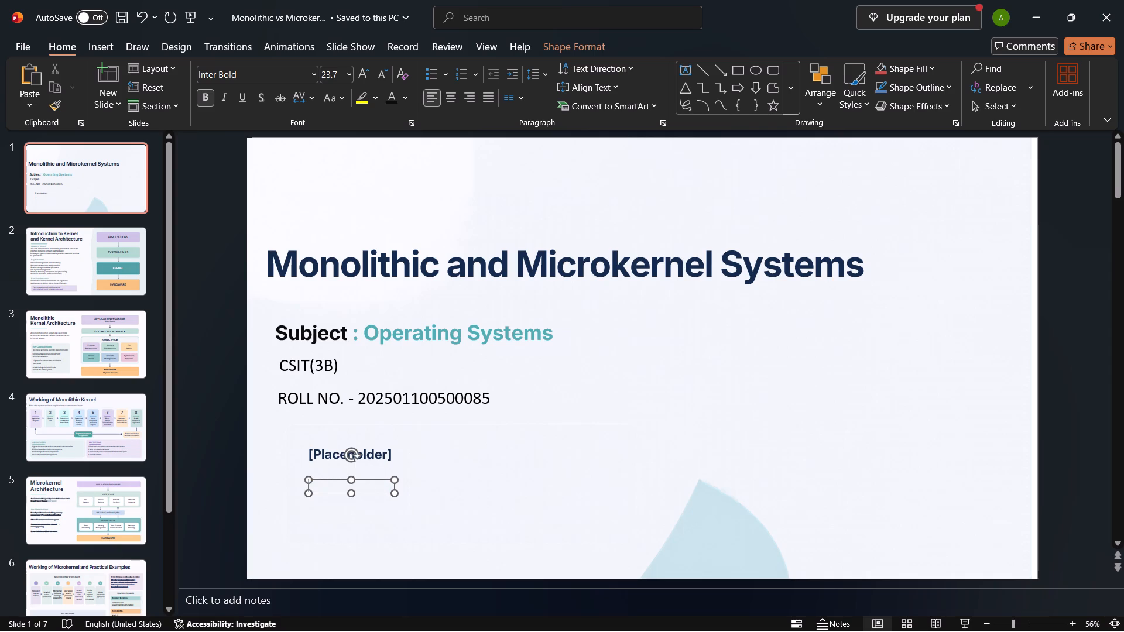
Erase the remaining "[Placeholder]" text below the roll number line on slide 1.
click(378, 459)
key(Right)
key(Right)
key(Right)
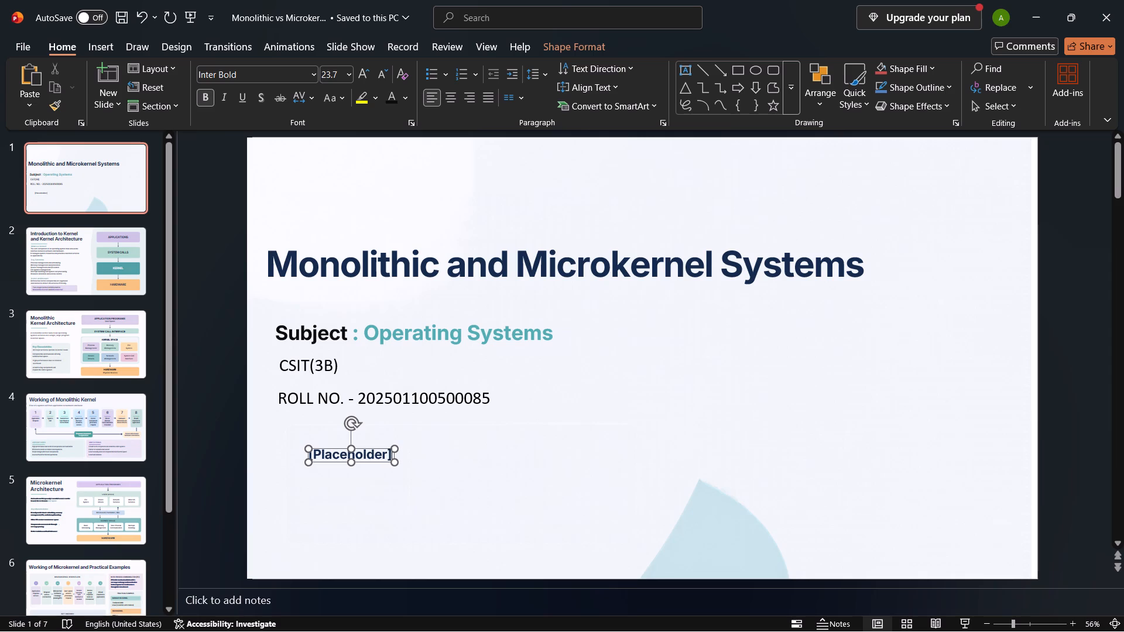
key(BackSpace)
key(BackSpace)
key(BackSpace)
key(BackSpace)
key(BackSpace)
key(BackSpace)
key(BackSpace)
key(BackSpace)
key(BackSpace)
key(BackSpace)
key(BackSpace)
key(BackSpace)
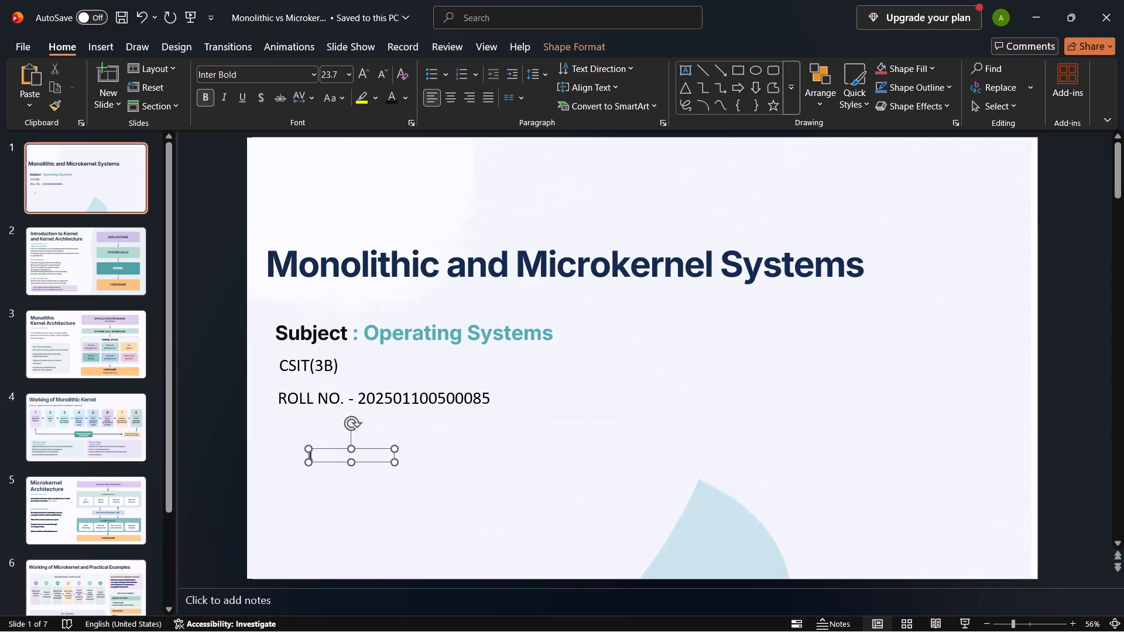
click(451, 387)
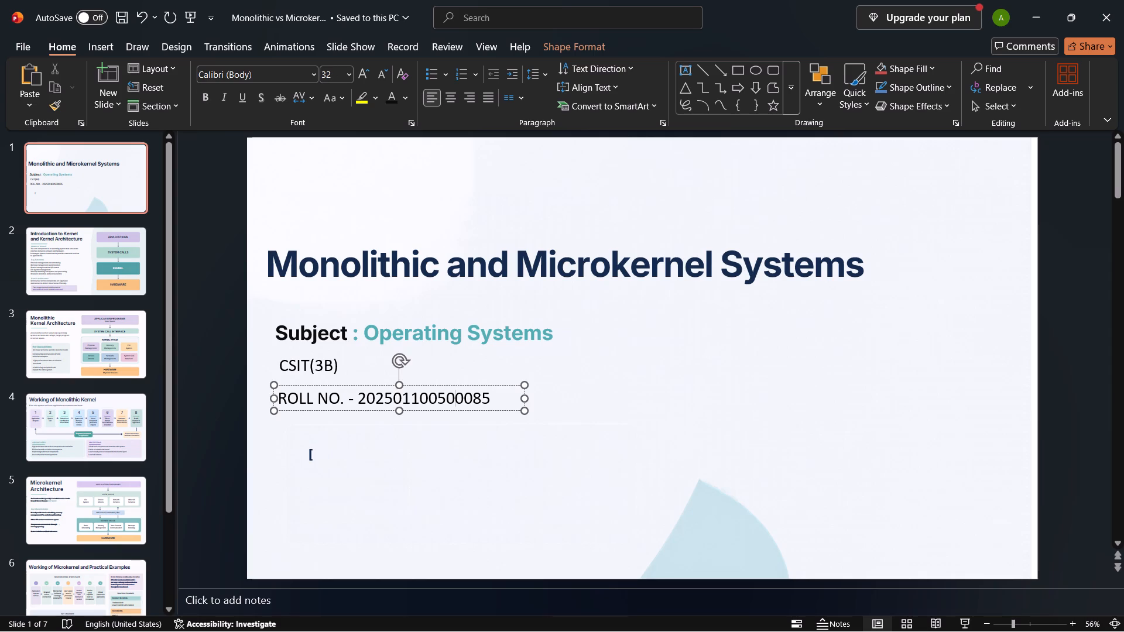
Move the roll number line and the CSIT(3B) line down on slide 1, opening space below the subject line.
drag(354, 411, 357, 490)
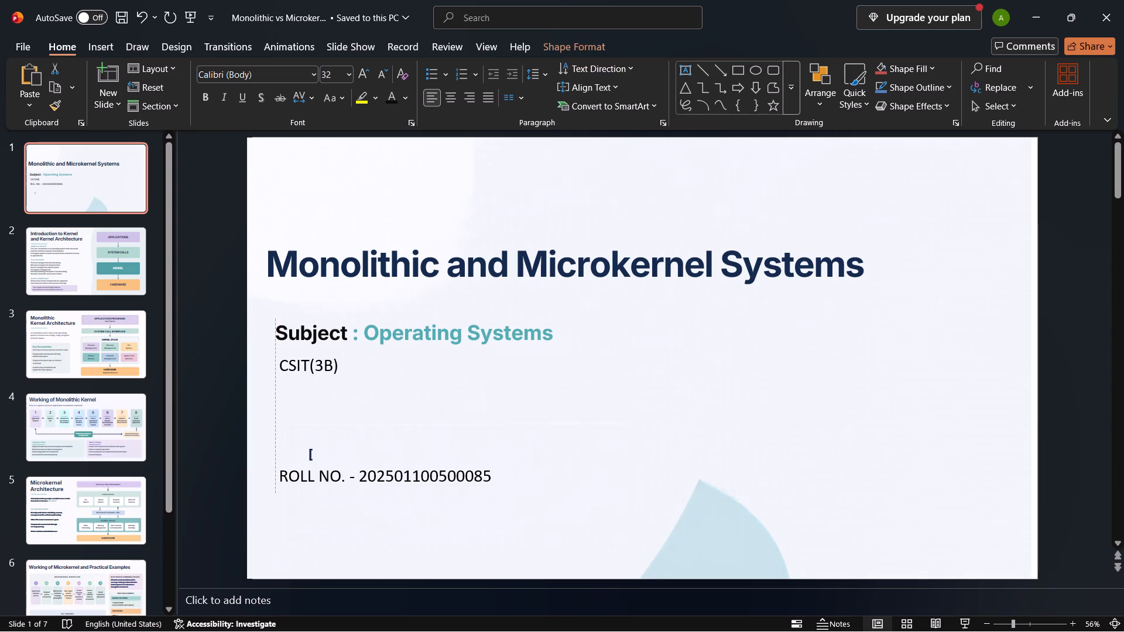
drag(357, 490, 357, 493)
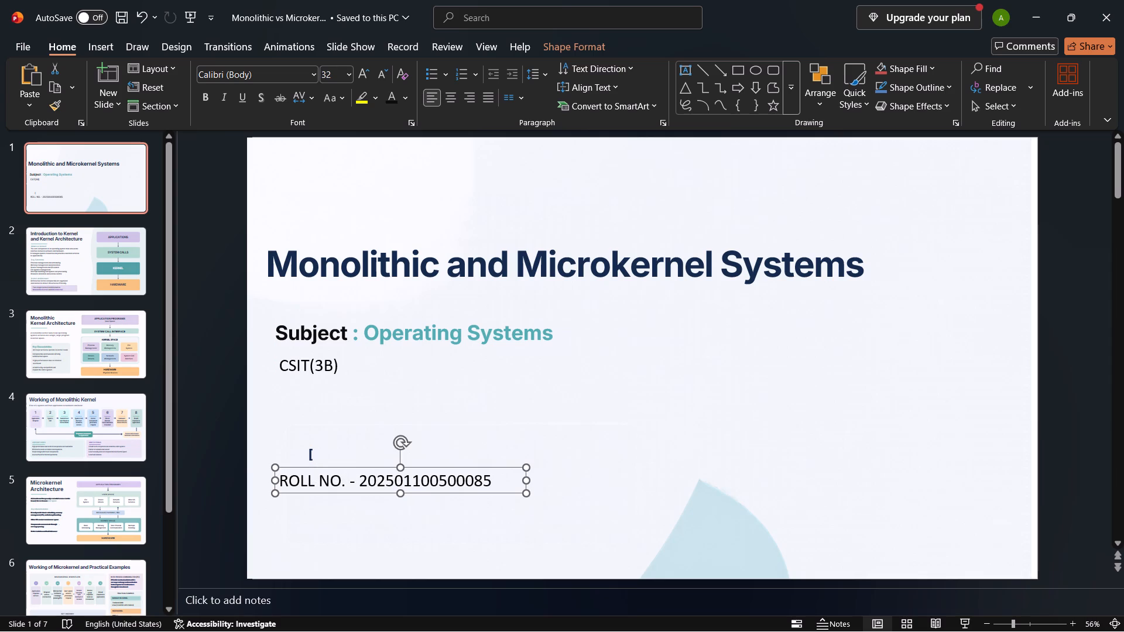
click(318, 369)
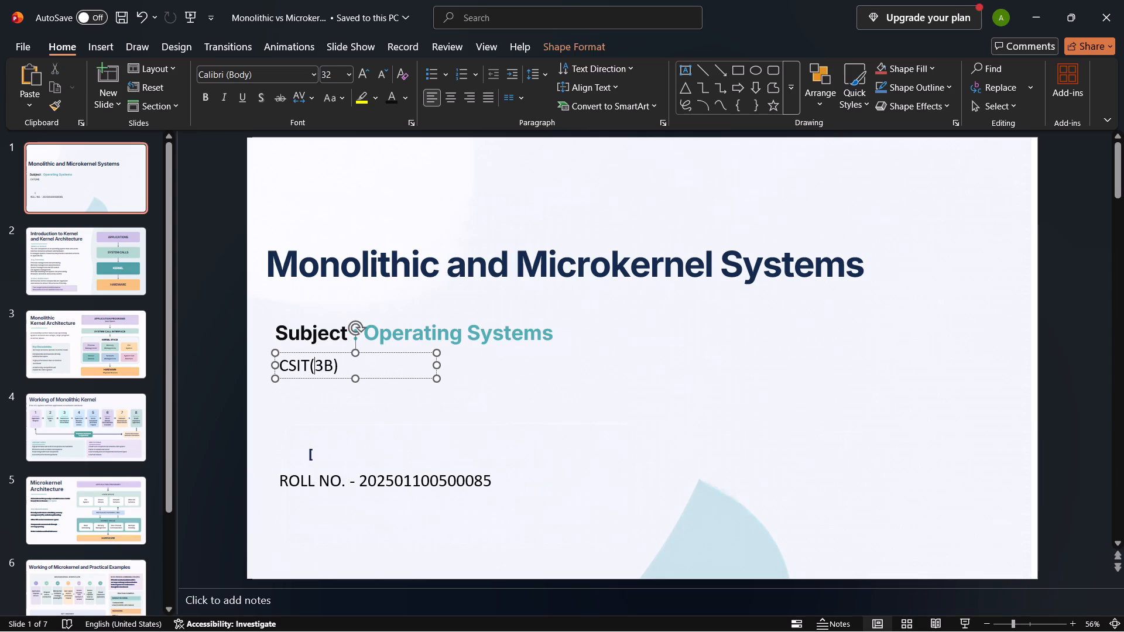
drag(333, 376, 340, 420)
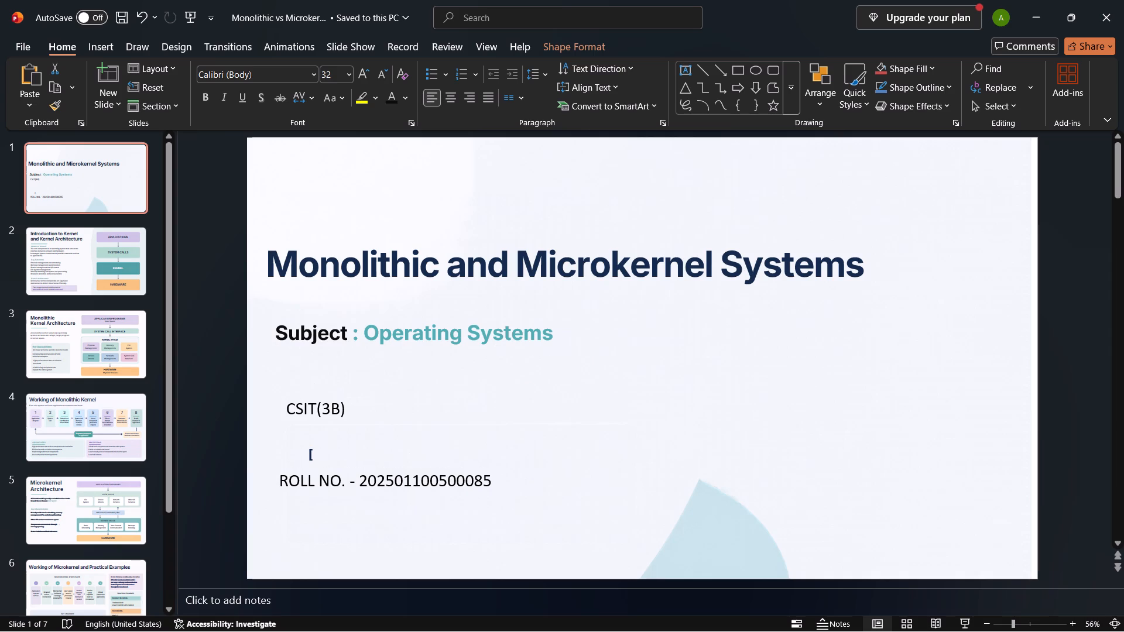
drag(340, 420, 340, 421)
Erase the stray "[" left between the CSIT(3B) and roll number lines on slide 1.
click(309, 450)
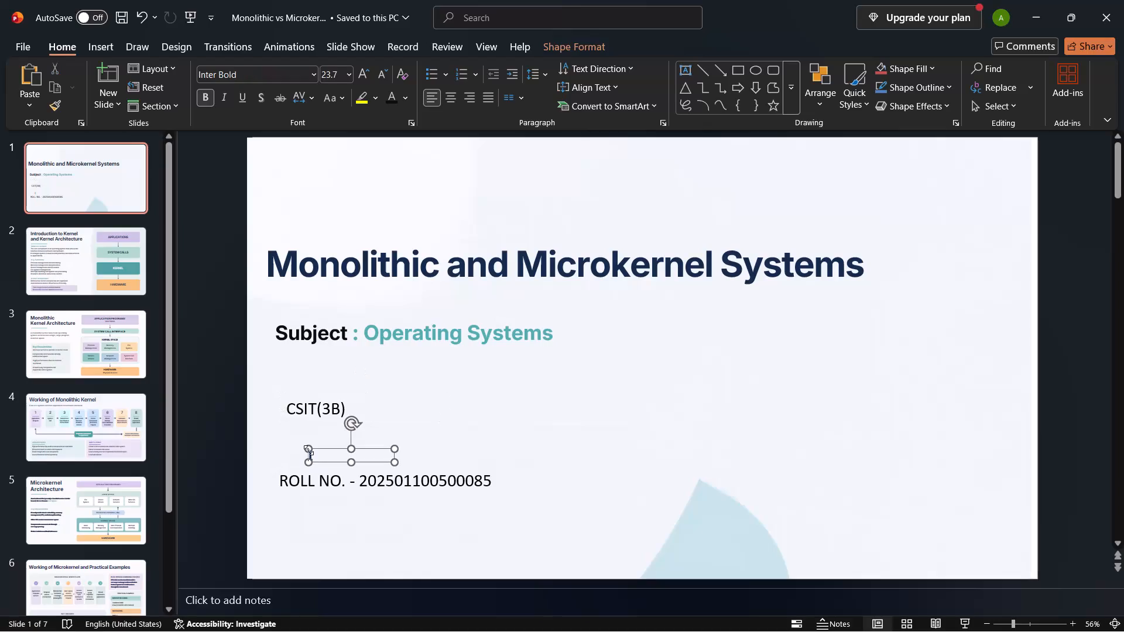
key(BackSpace)
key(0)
key(BackSpace)
key(BackSpace)
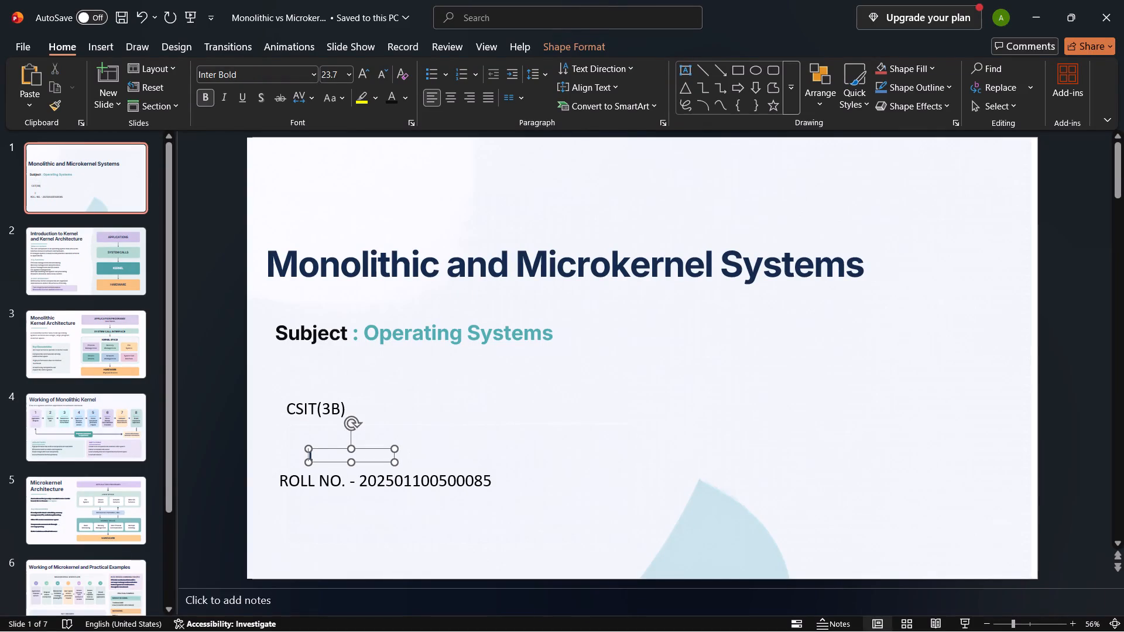
click(316, 455)
click(313, 455)
key(BackSpace)
click(326, 439)
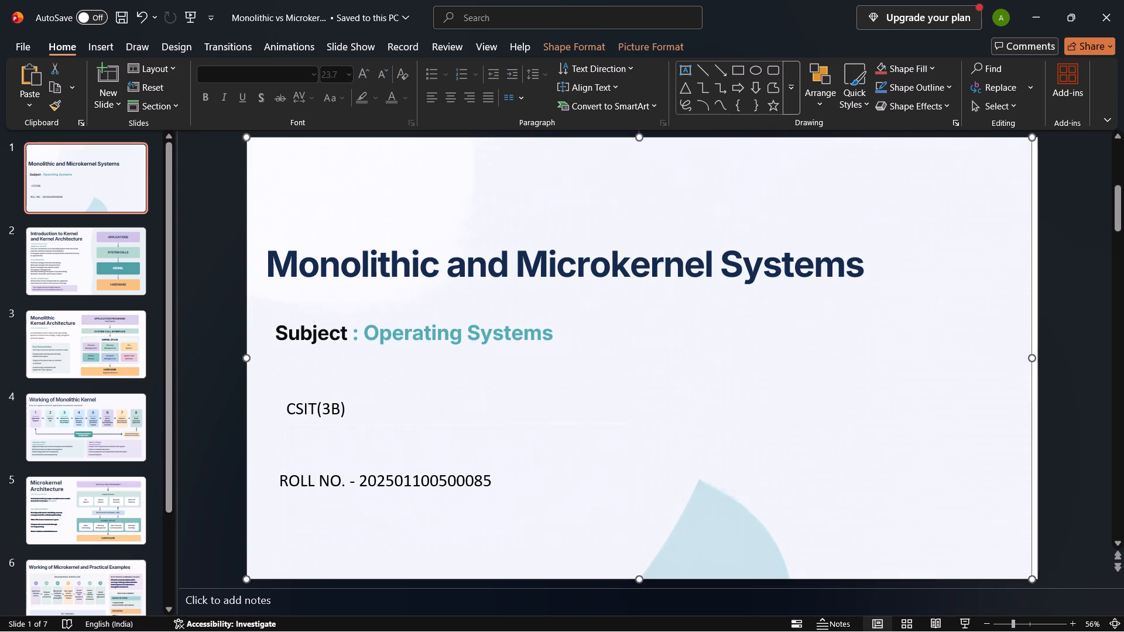
Move the CSIT(3B) text box directly above the roll number line, aligned with its starting edge.
click(315, 414)
drag(321, 420, 316, 437)
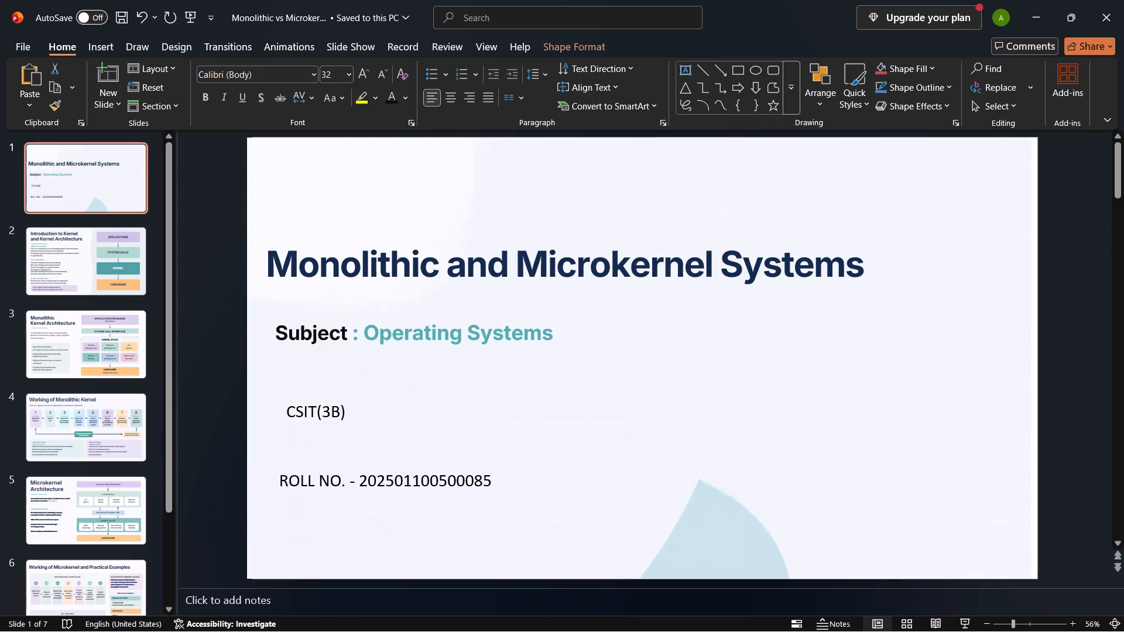
drag(316, 437, 314, 462)
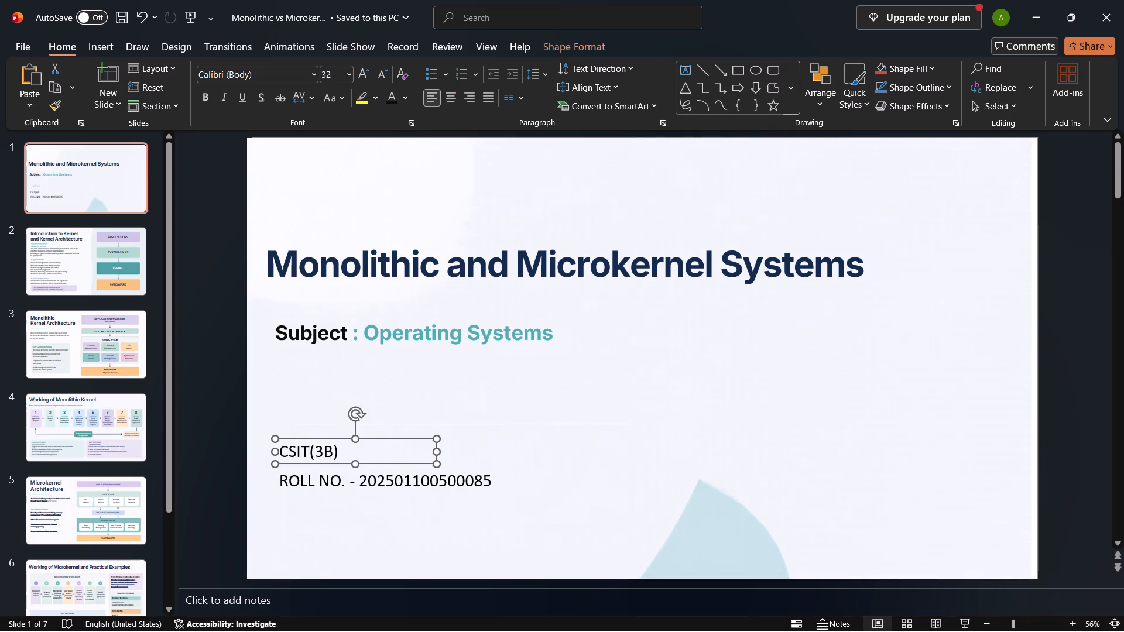
click(328, 407)
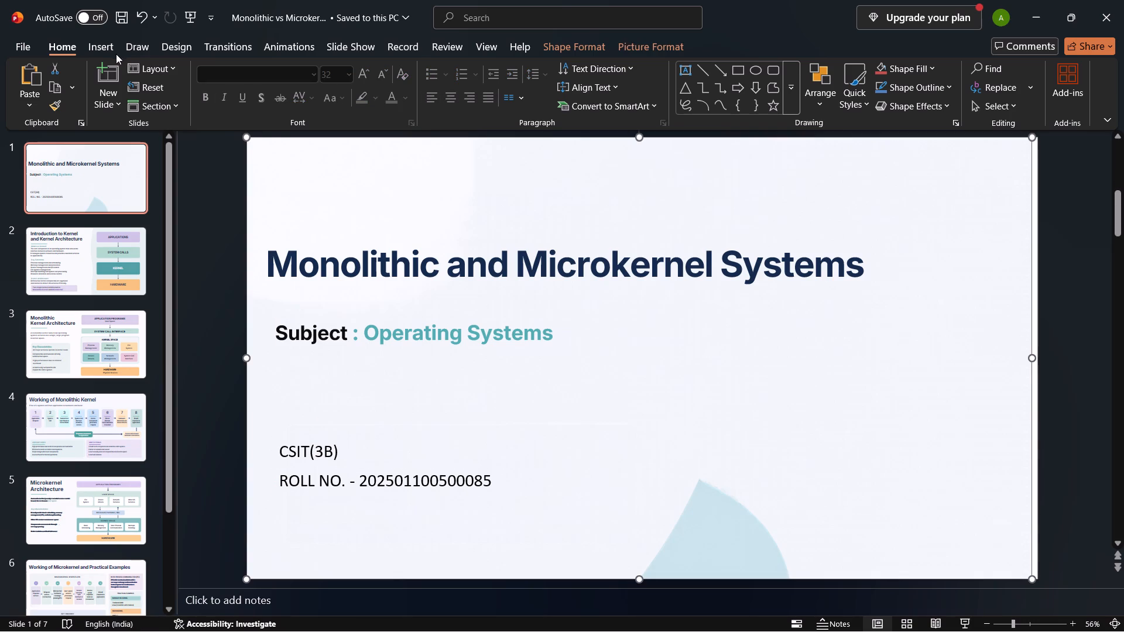
Add a text box above the CSIT(3B) line on slide 1 containing "Name –" followed by the student's full name.
click(104, 50)
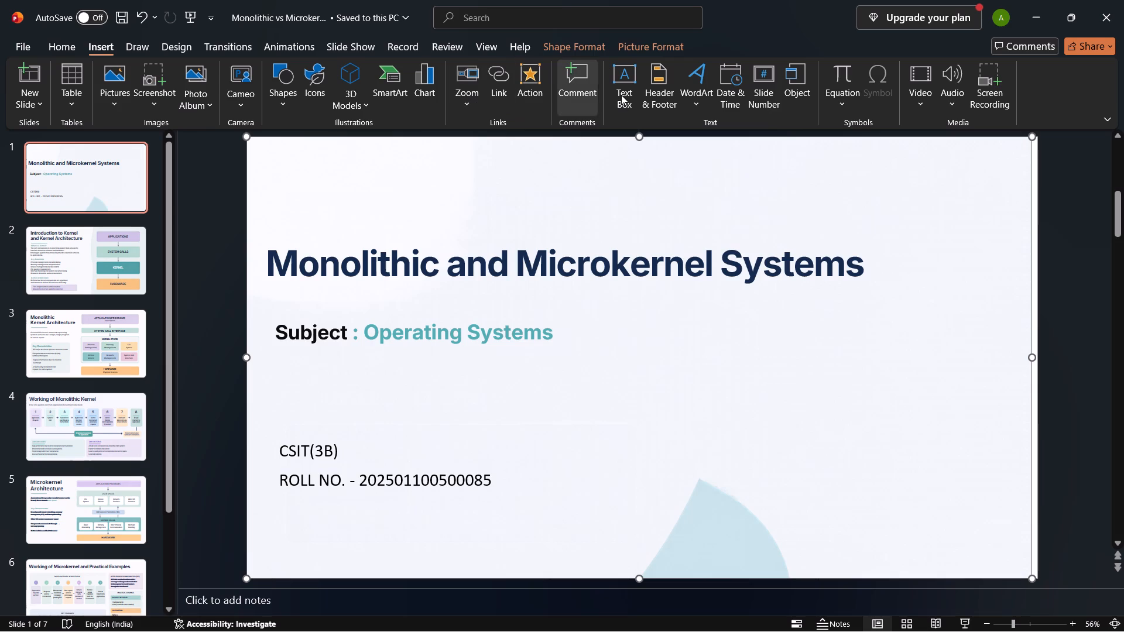
click(621, 95)
drag(277, 414, 518, 431)
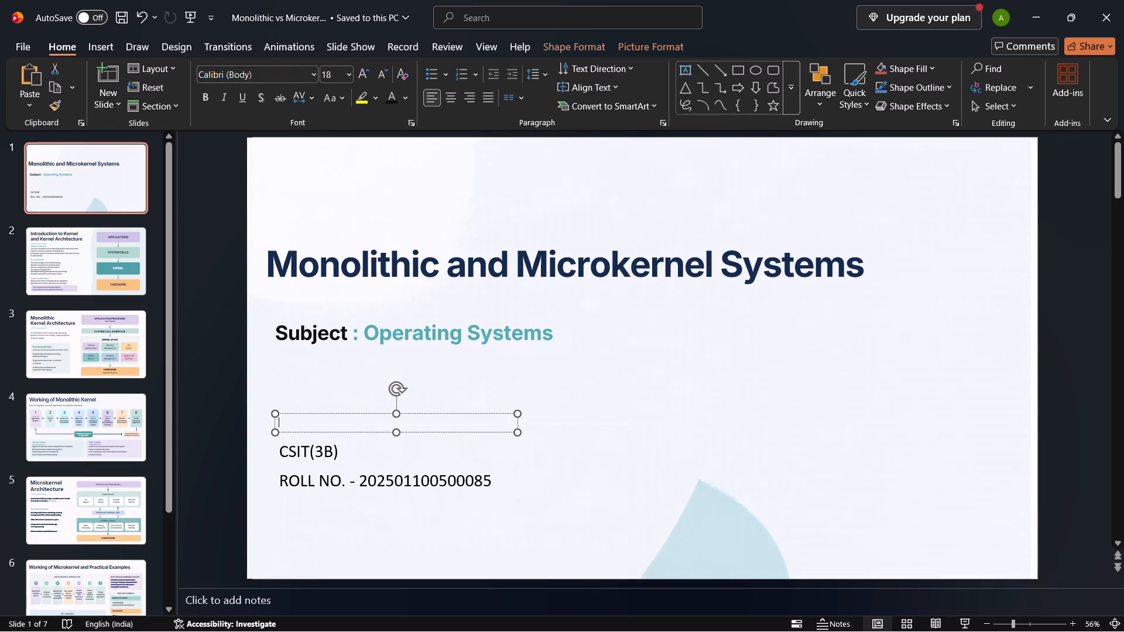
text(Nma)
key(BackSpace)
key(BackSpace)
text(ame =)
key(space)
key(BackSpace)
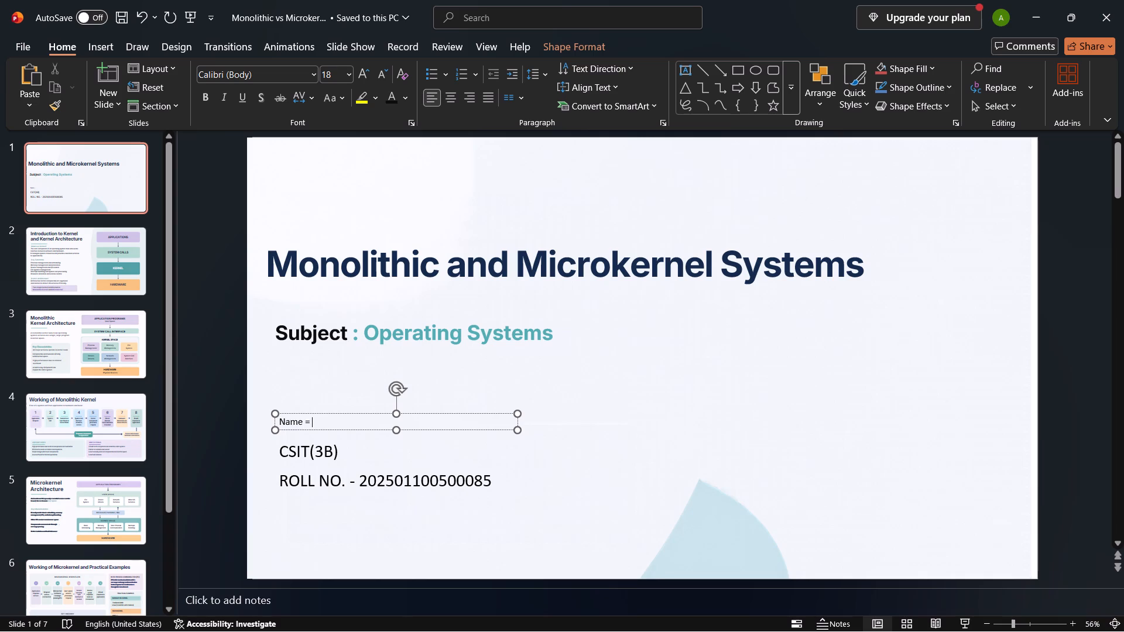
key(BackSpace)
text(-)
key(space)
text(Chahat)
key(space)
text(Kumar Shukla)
Set the font size of the whole name line to 32.
drag(395, 421, 303, 419)
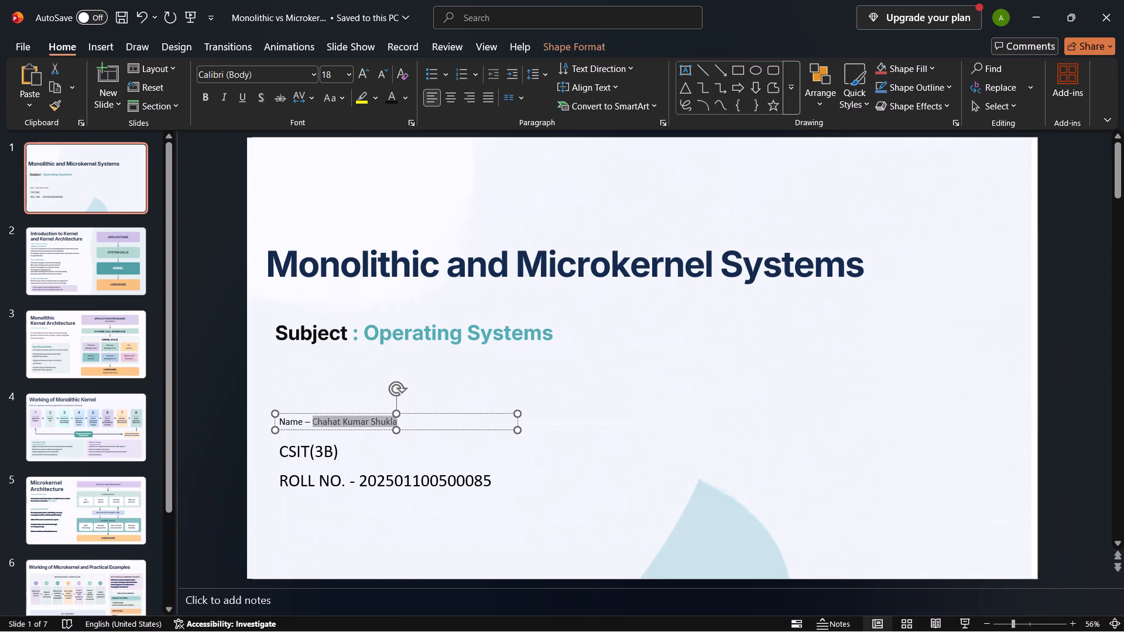
drag(303, 419, 282, 416)
click(390, 366)
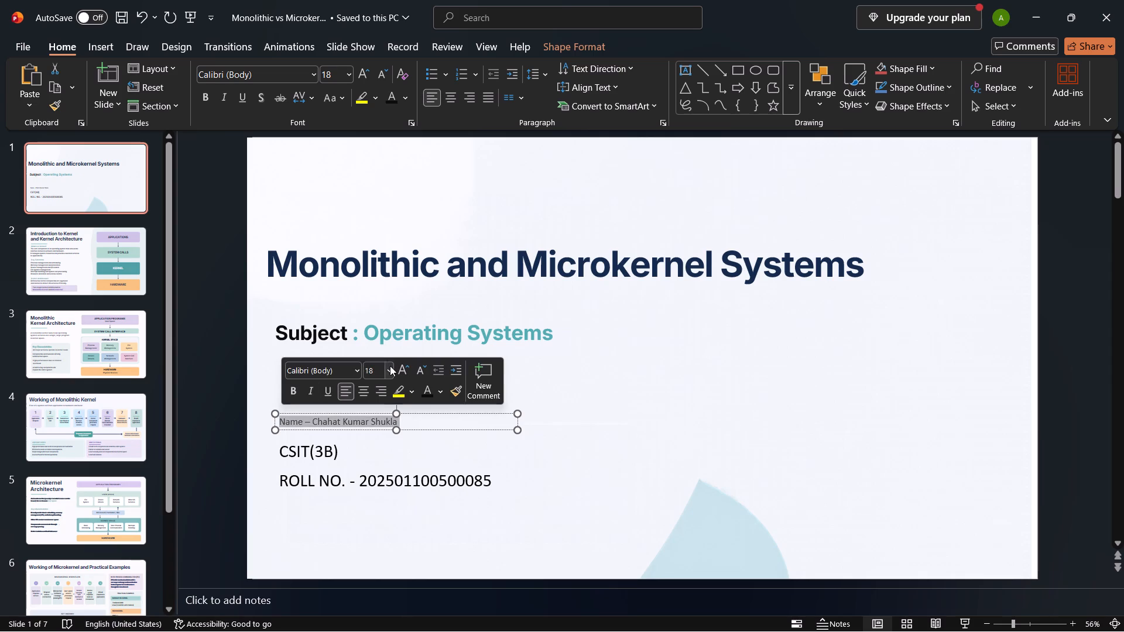
click(380, 222)
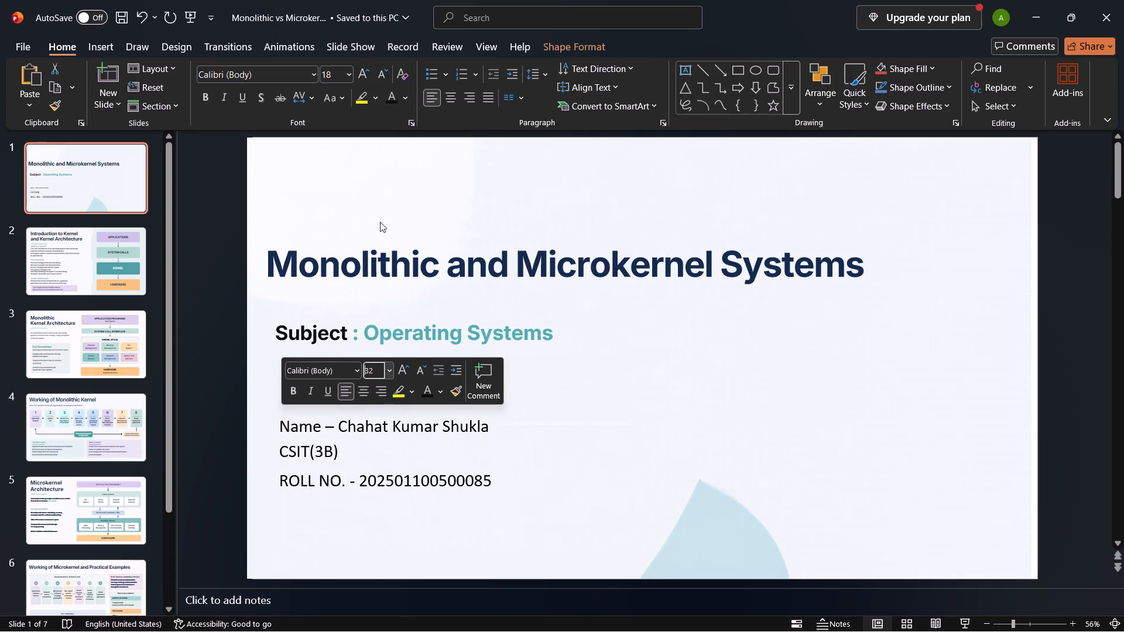
click(497, 425)
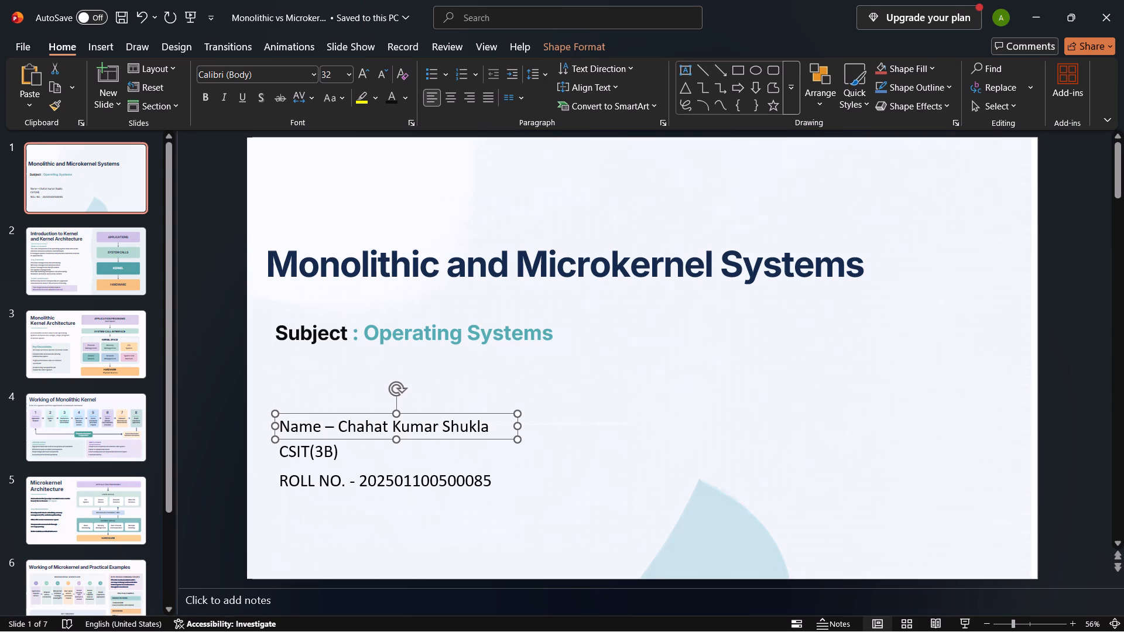
click(489, 427)
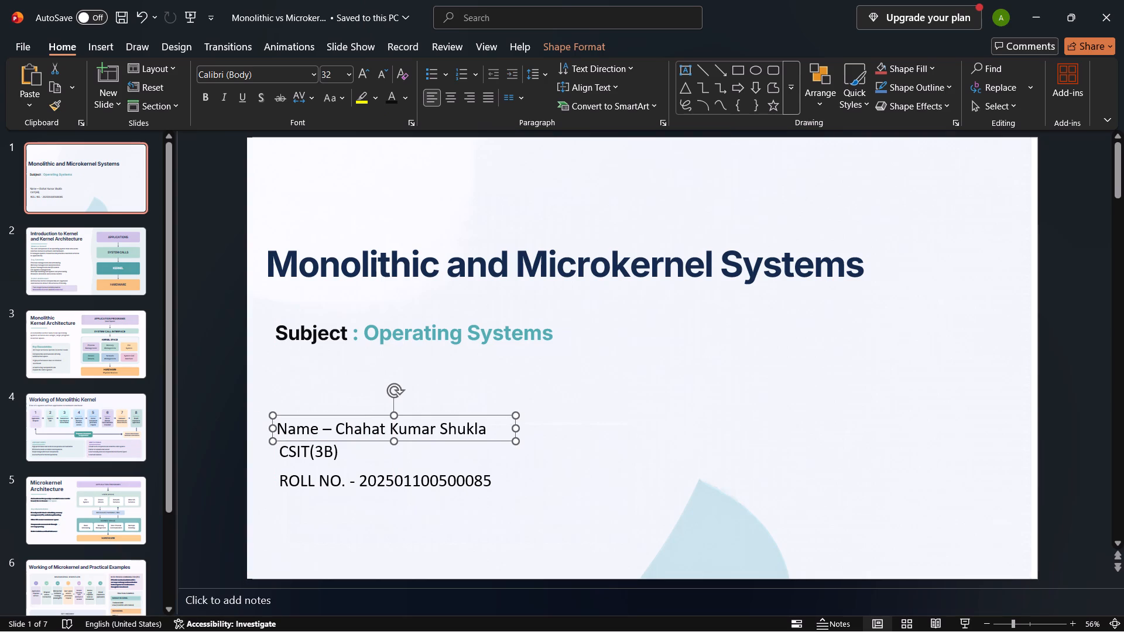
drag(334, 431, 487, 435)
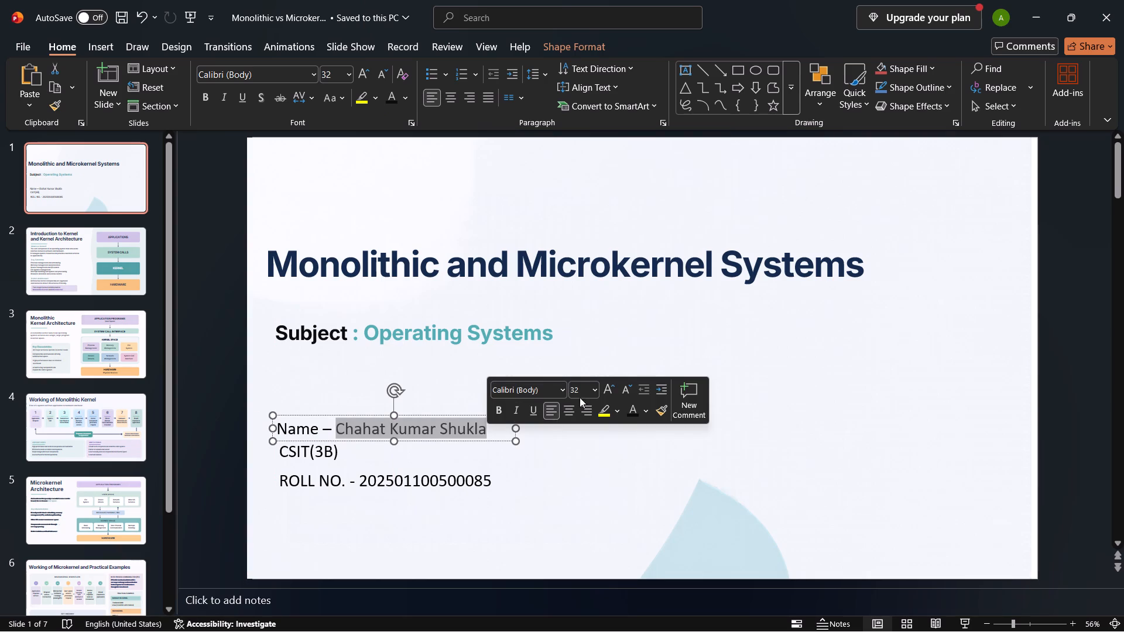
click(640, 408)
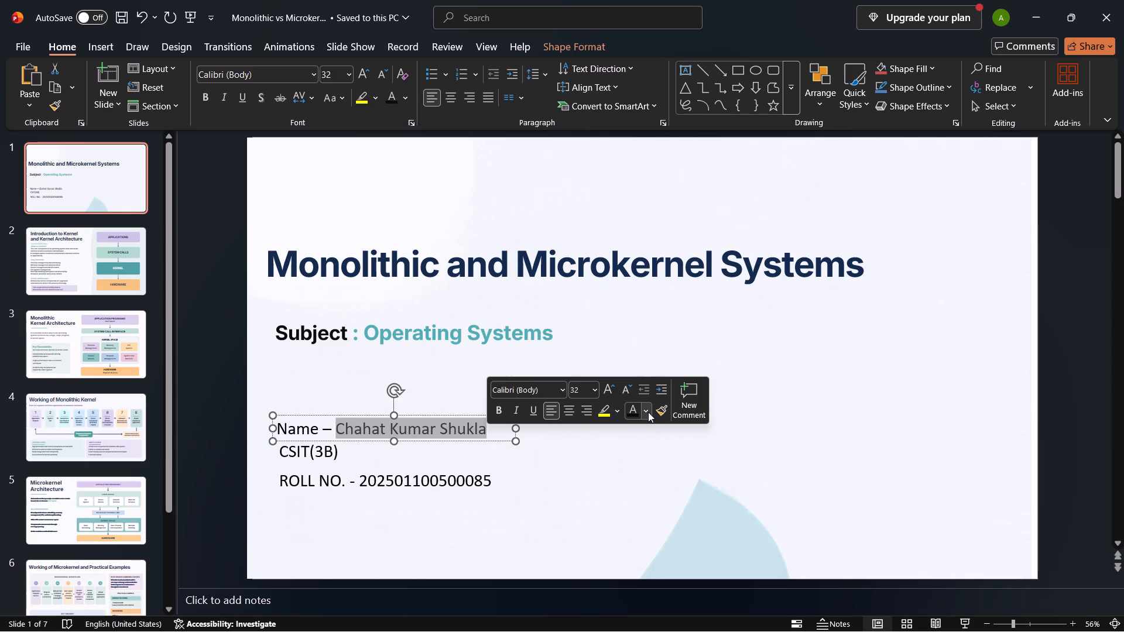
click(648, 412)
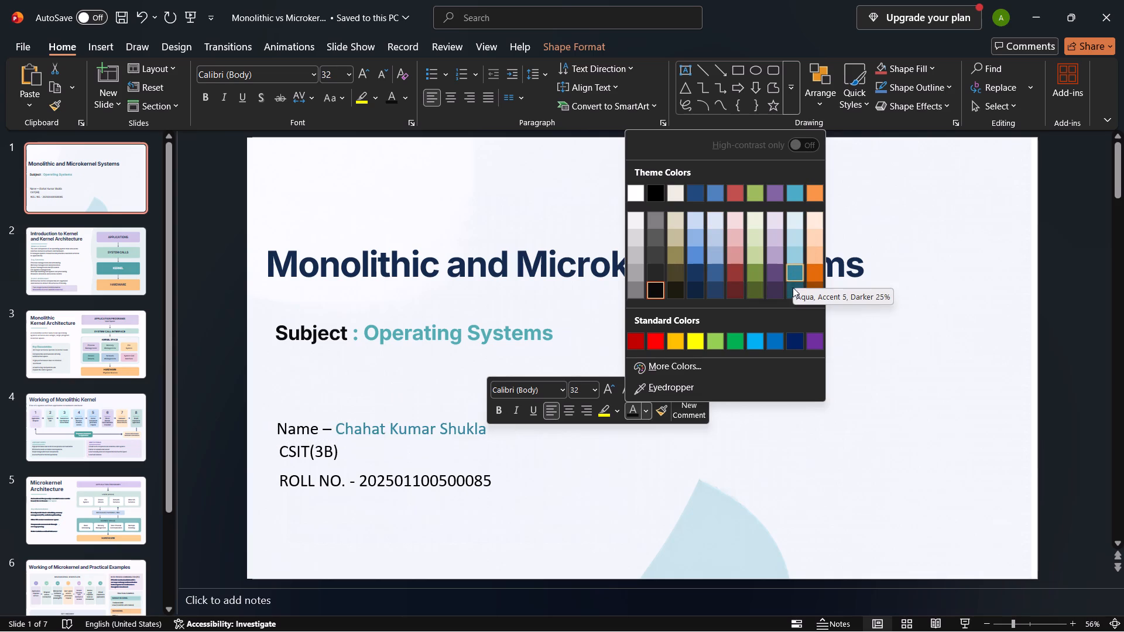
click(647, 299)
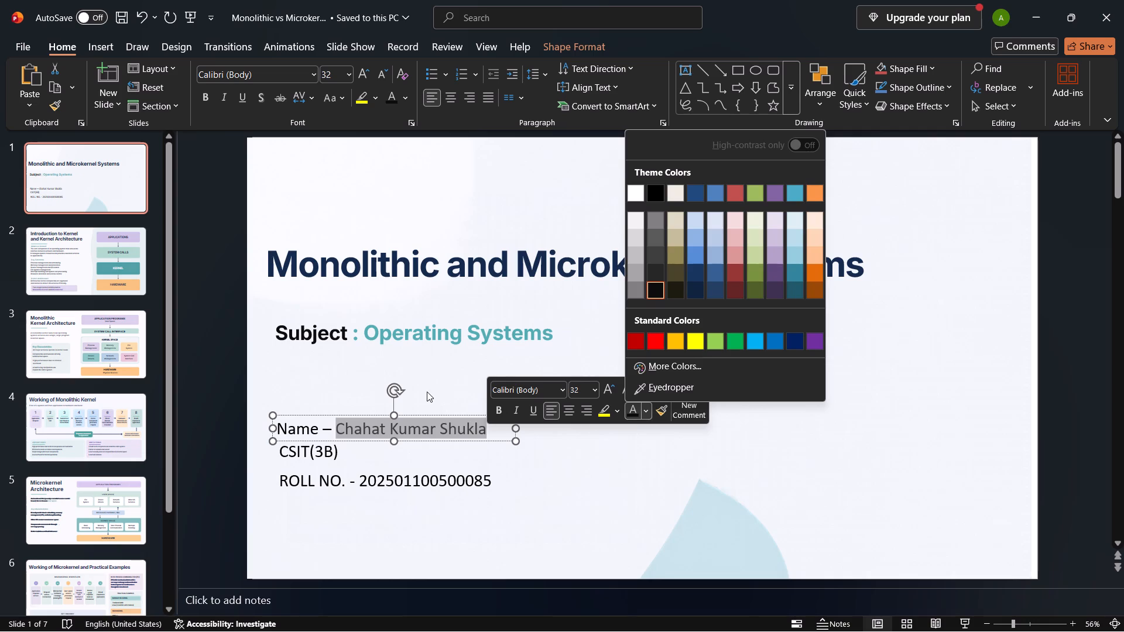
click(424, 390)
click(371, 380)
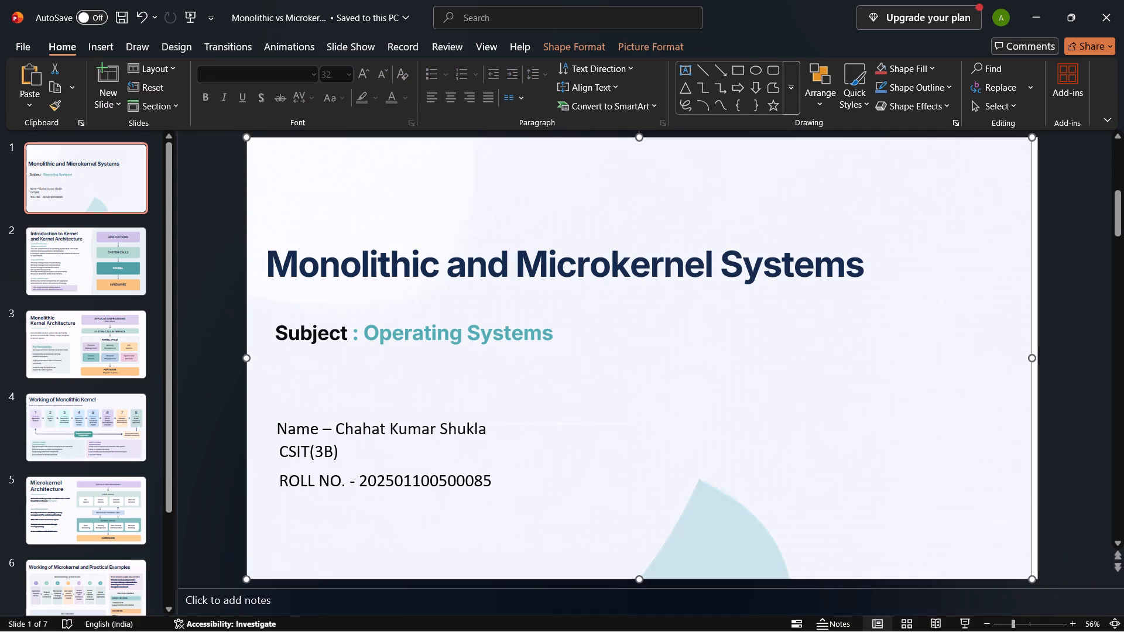
Move the name and CSIT(3B) lines slightly up to space them evenly above the roll number line.
click(326, 431)
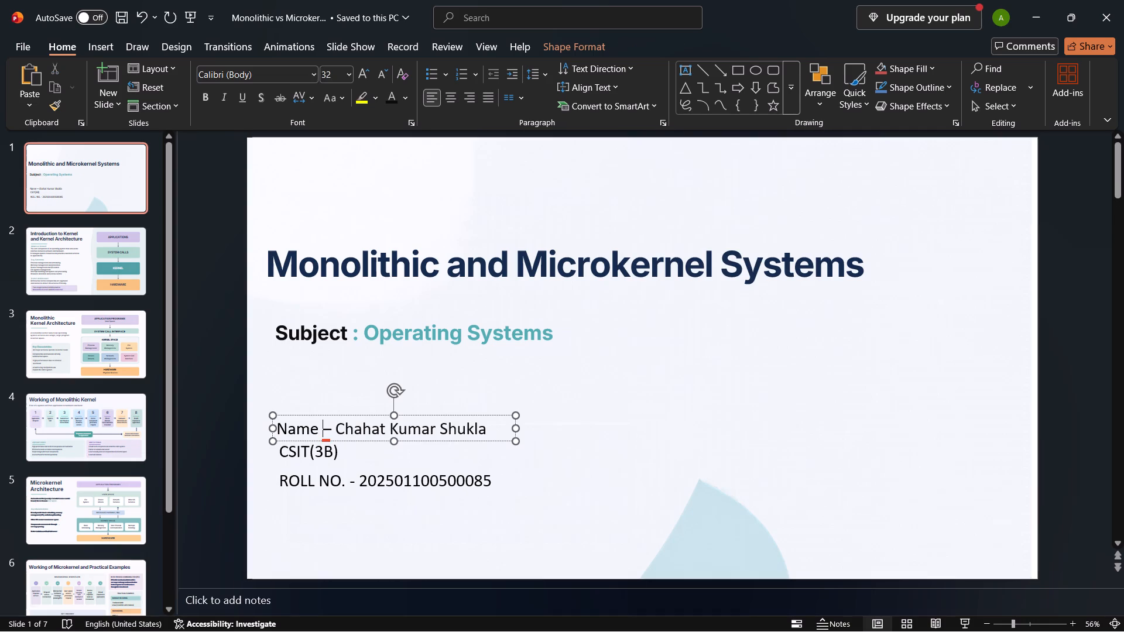
drag(349, 413, 349, 404)
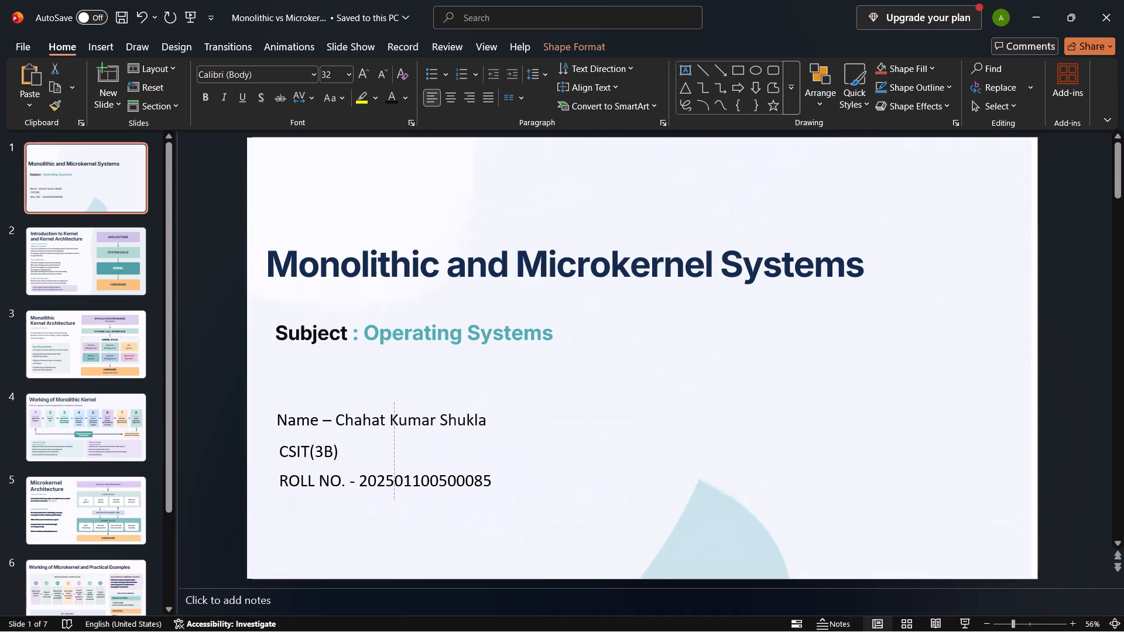
drag(349, 404, 349, 404)
click(318, 456)
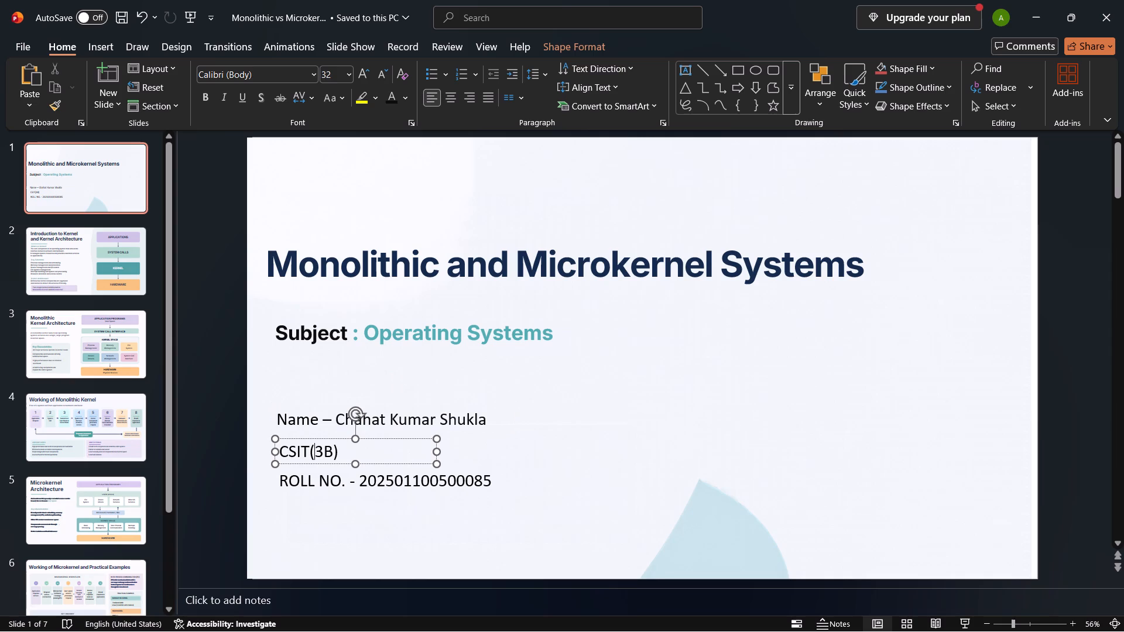
click(287, 438)
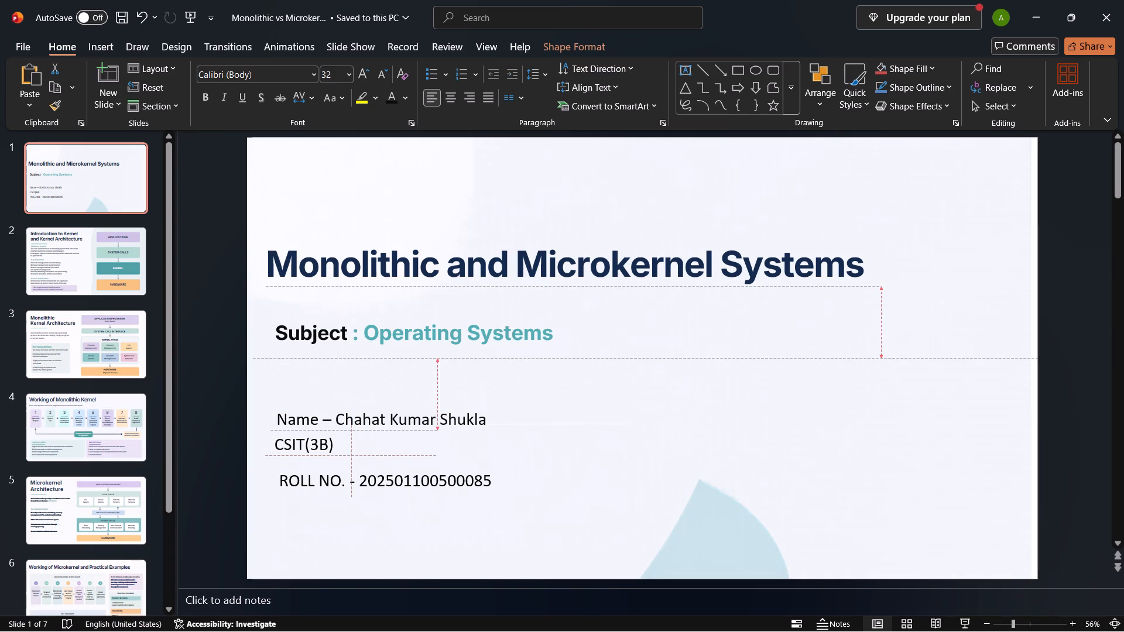
click(537, 459)
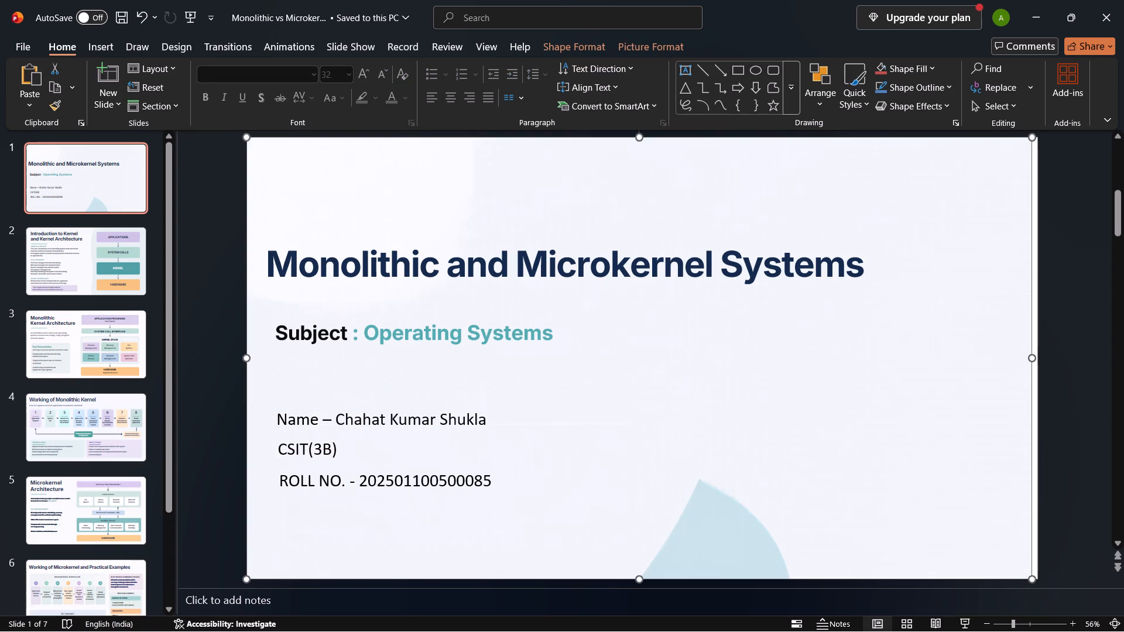
Move the "Subject : Operating Systems" line down to just above the name line.
click(396, 329)
drag(386, 346, 384, 357)
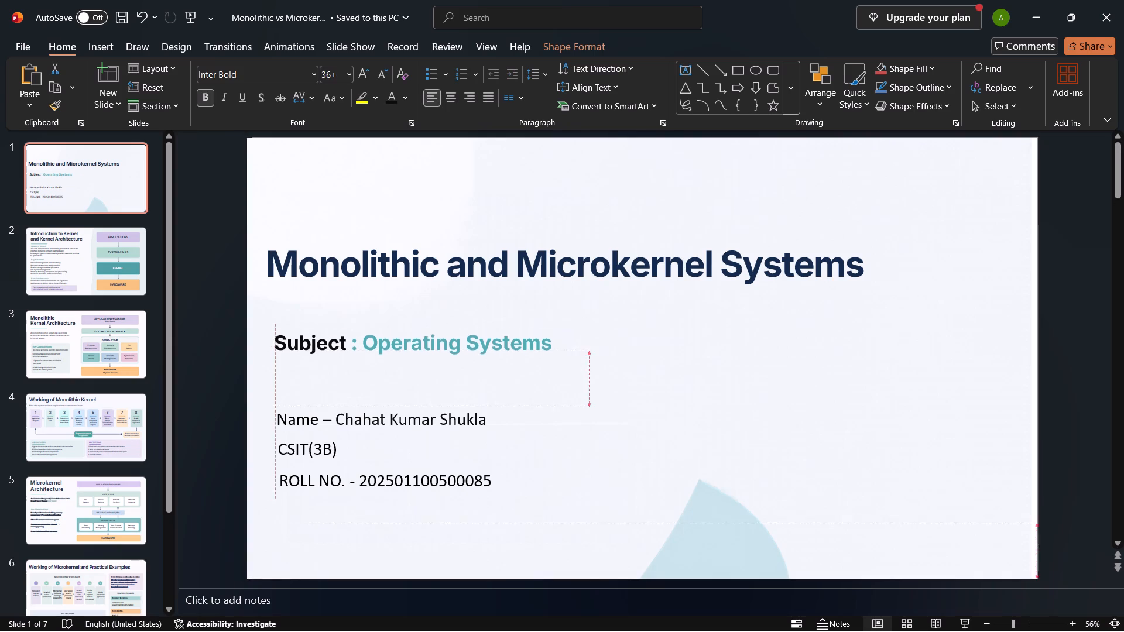
drag(384, 357, 386, 391)
Move the "Monolithic and Microkernel Systems" title down to just above the Subject line on slide 1.
click(409, 271)
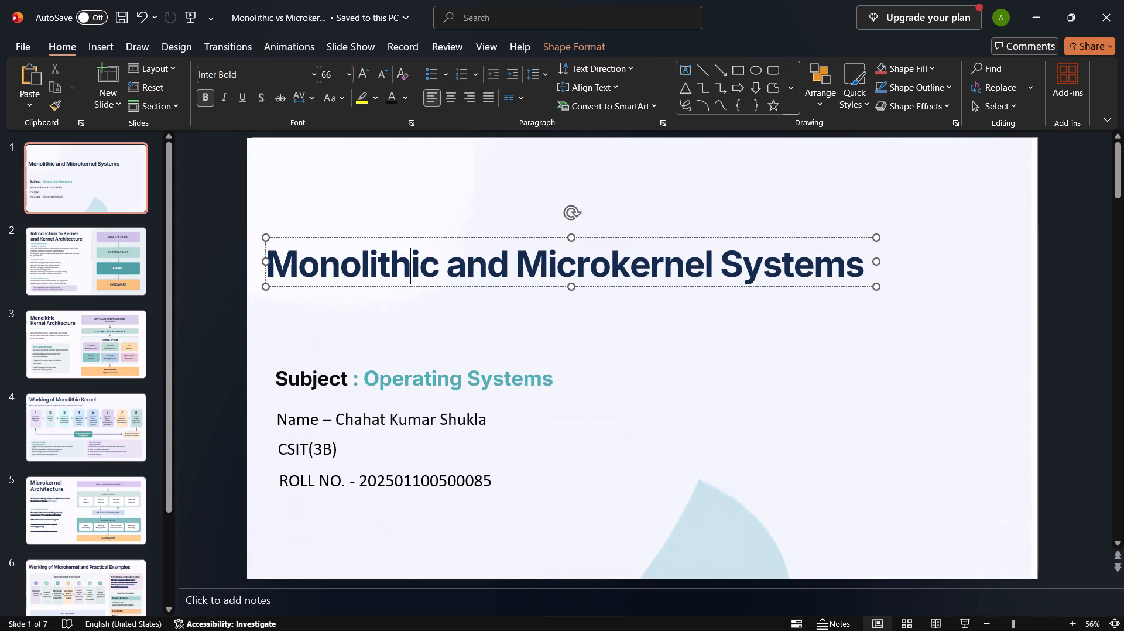
drag(416, 287, 417, 342)
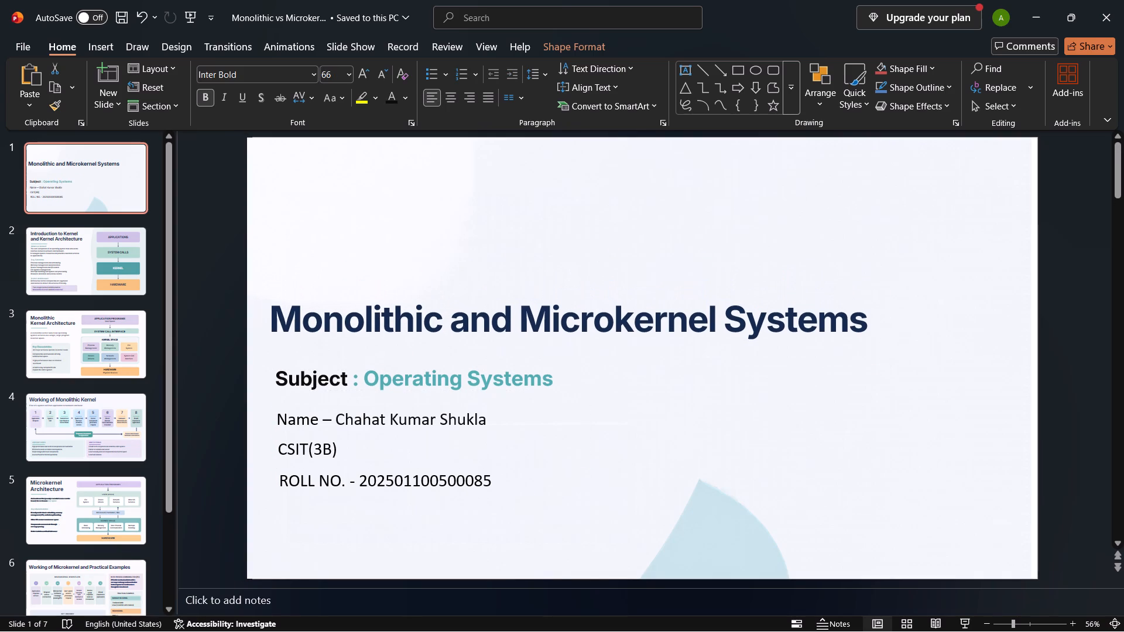
drag(417, 342, 418, 342)
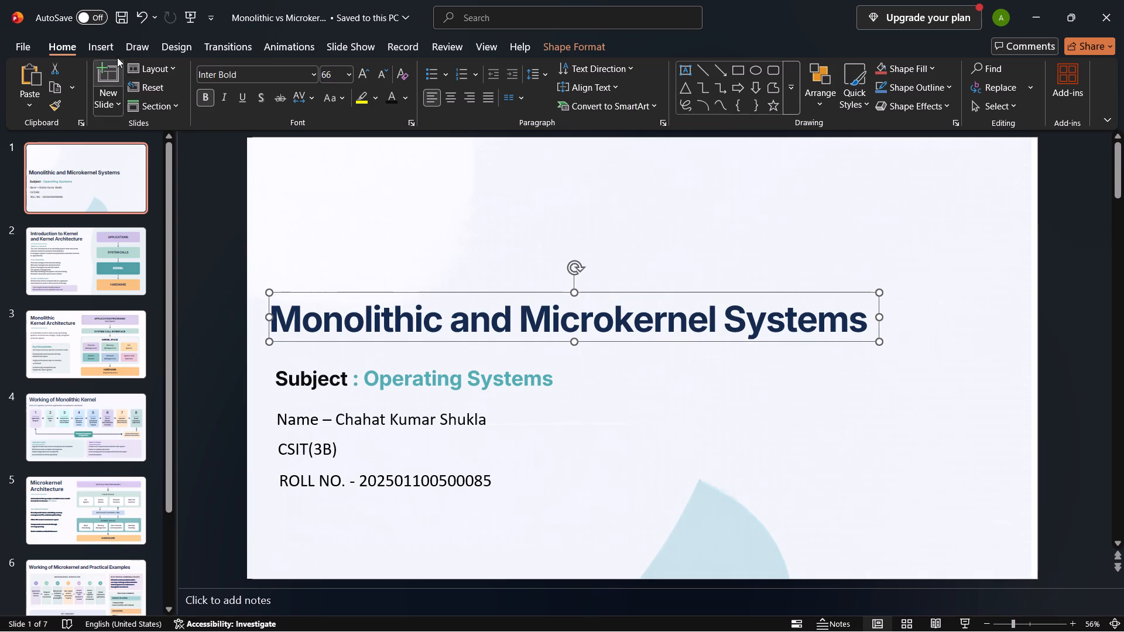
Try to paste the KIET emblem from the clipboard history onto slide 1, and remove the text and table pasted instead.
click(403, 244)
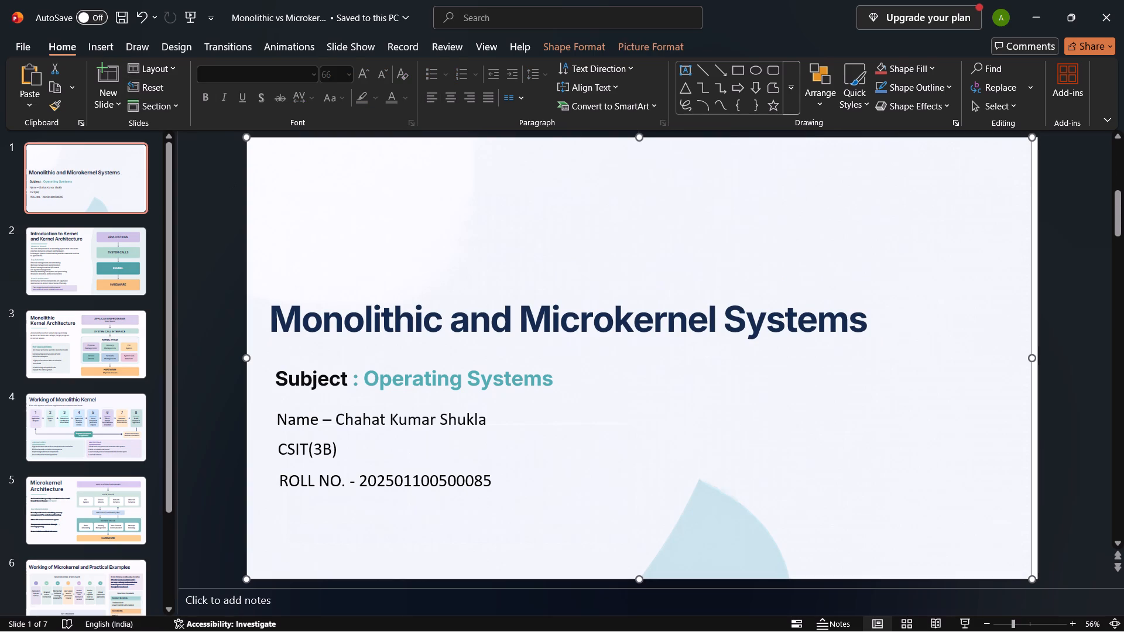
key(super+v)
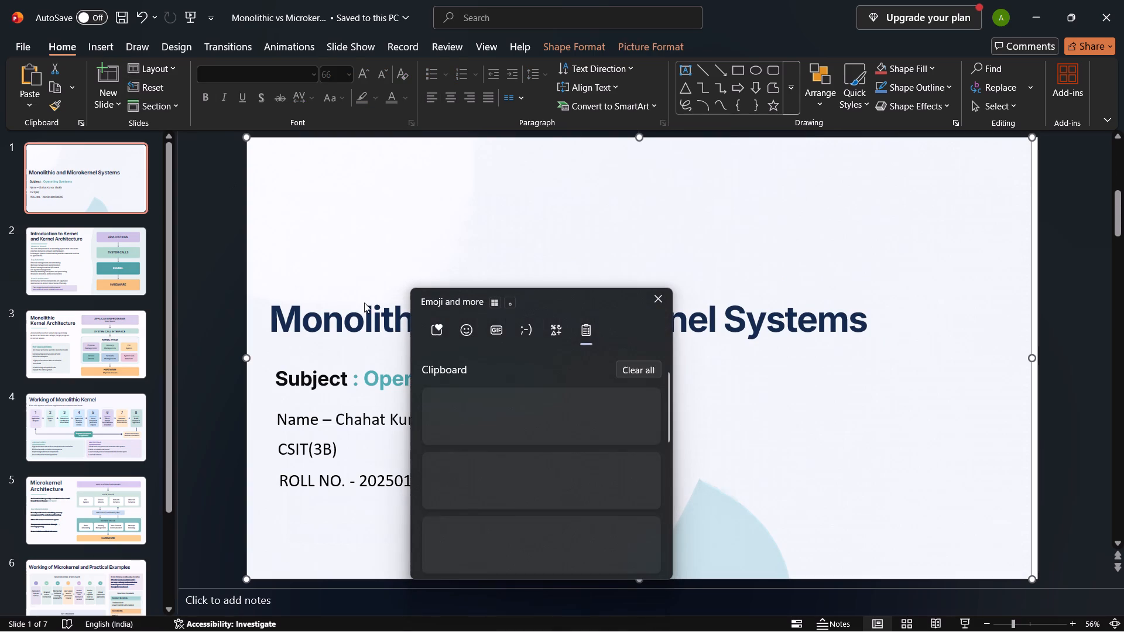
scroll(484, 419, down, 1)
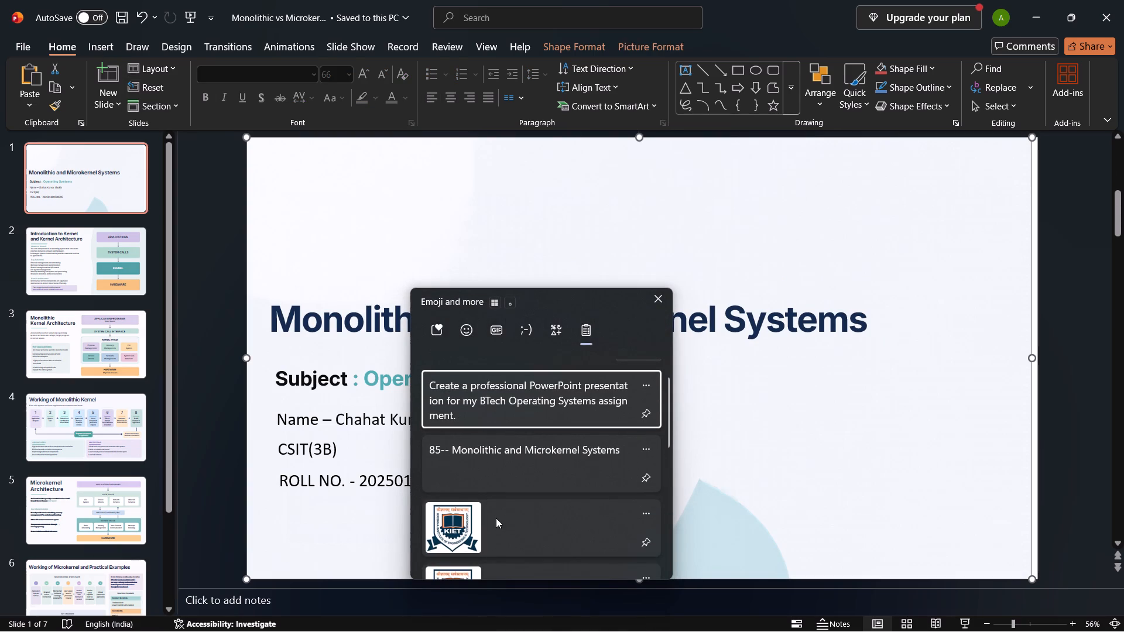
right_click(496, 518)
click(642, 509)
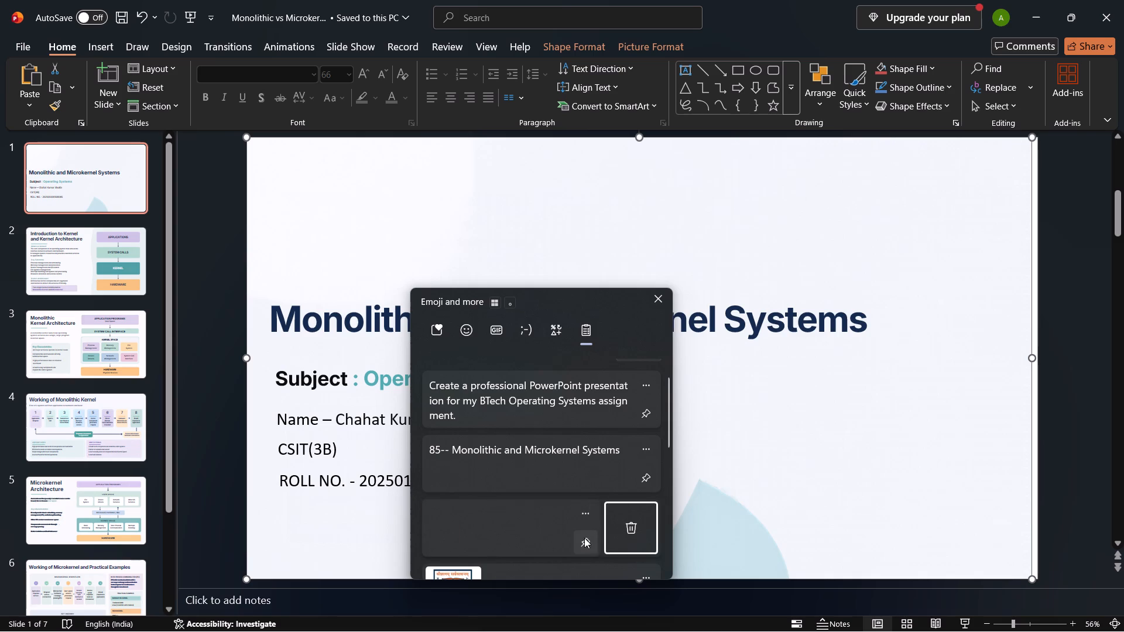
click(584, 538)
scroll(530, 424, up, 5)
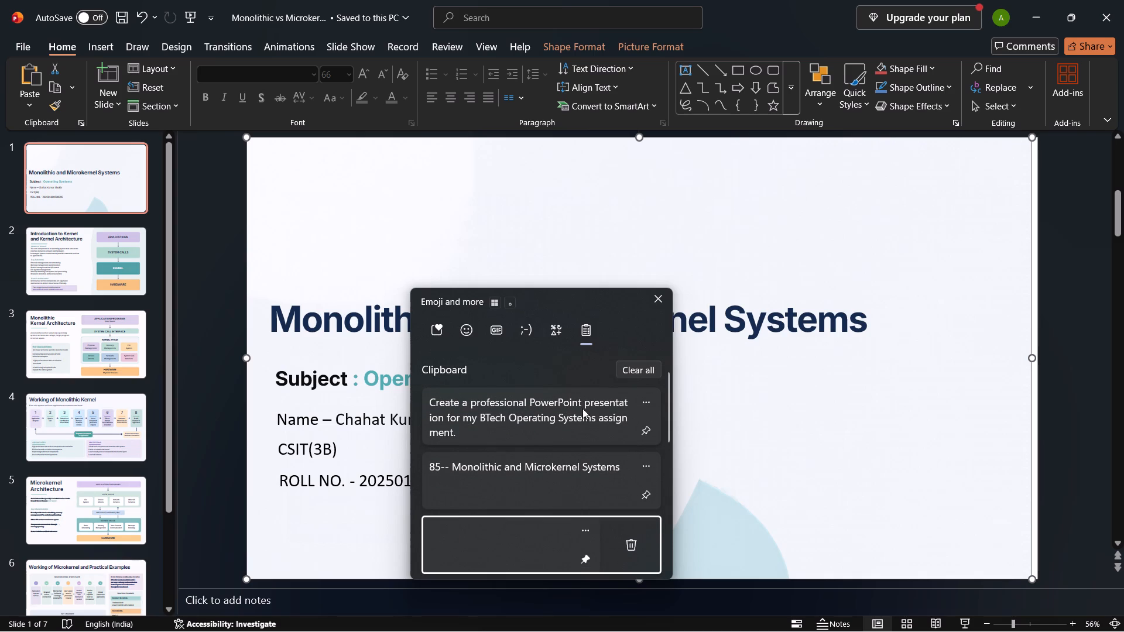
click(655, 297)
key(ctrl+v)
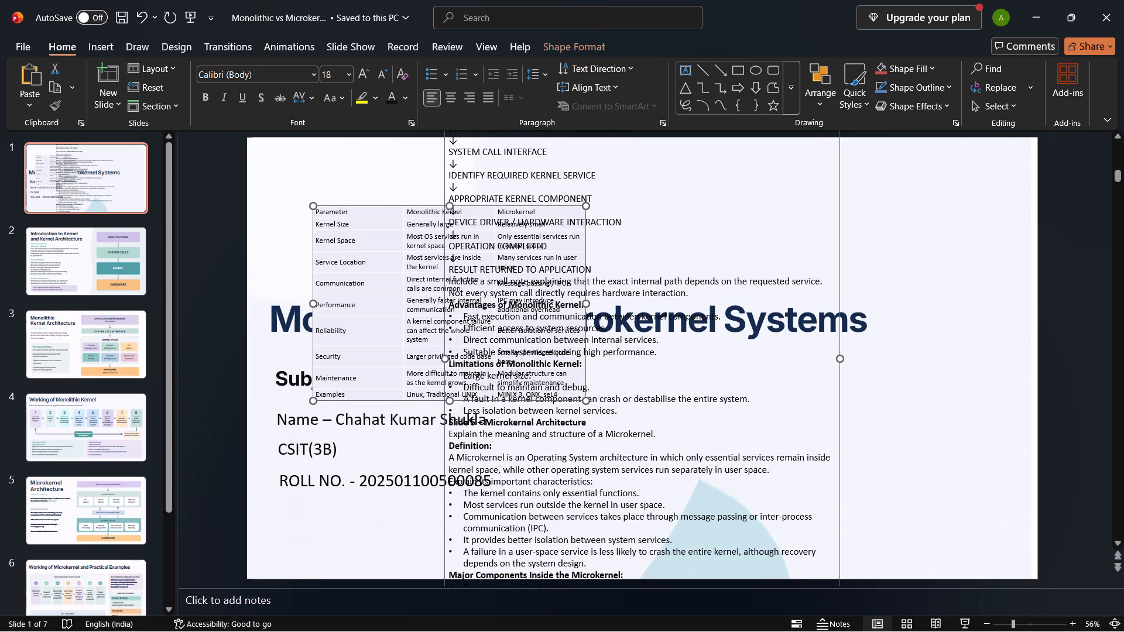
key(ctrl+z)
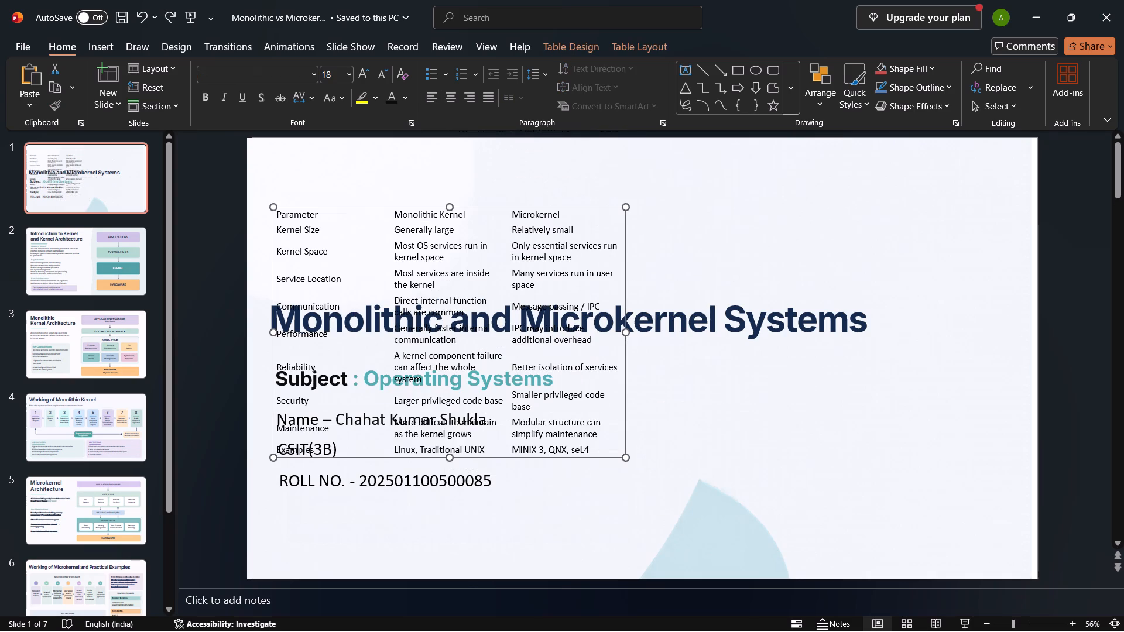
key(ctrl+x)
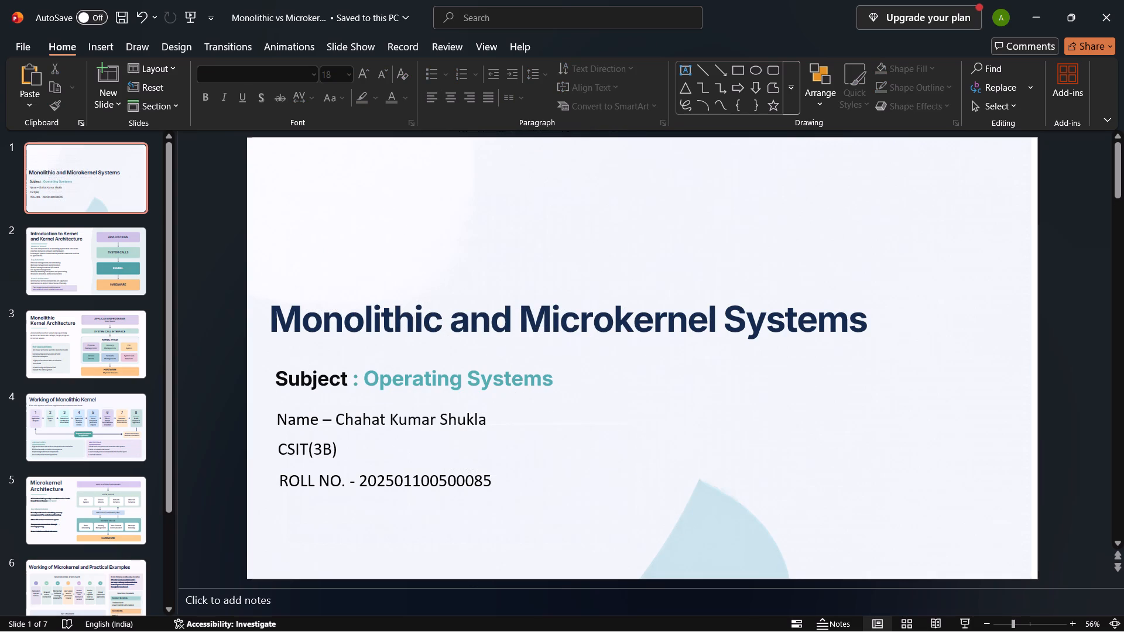
Insert the kiet_logo picture from the Downloads folder and place it in the top-left corner of slide 1.
click(112, 48)
click(116, 87)
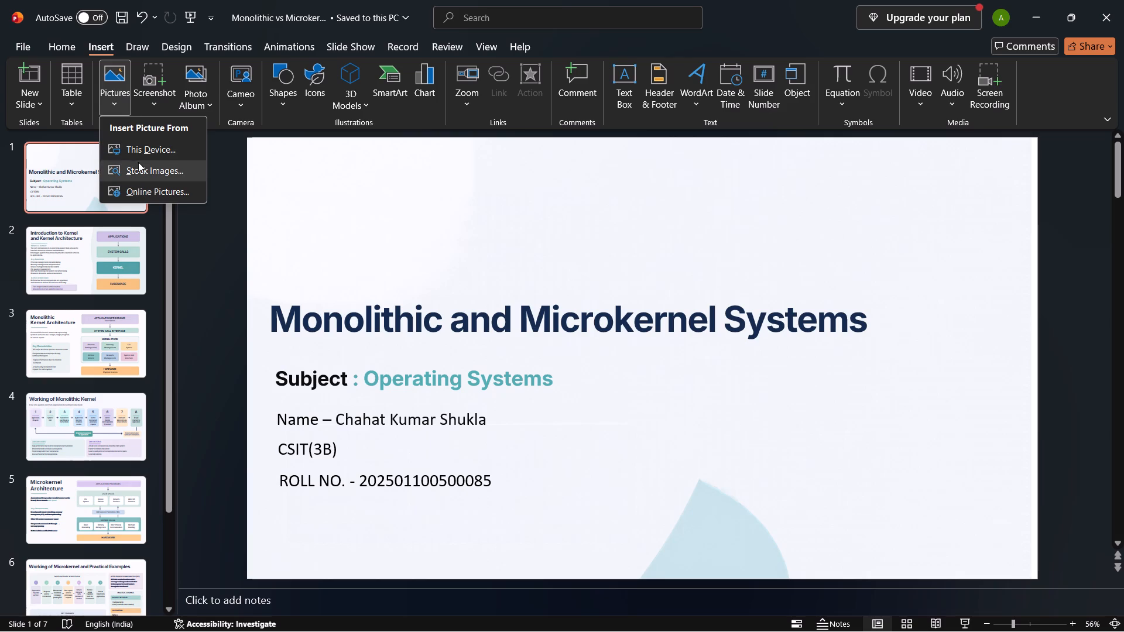
click(133, 154)
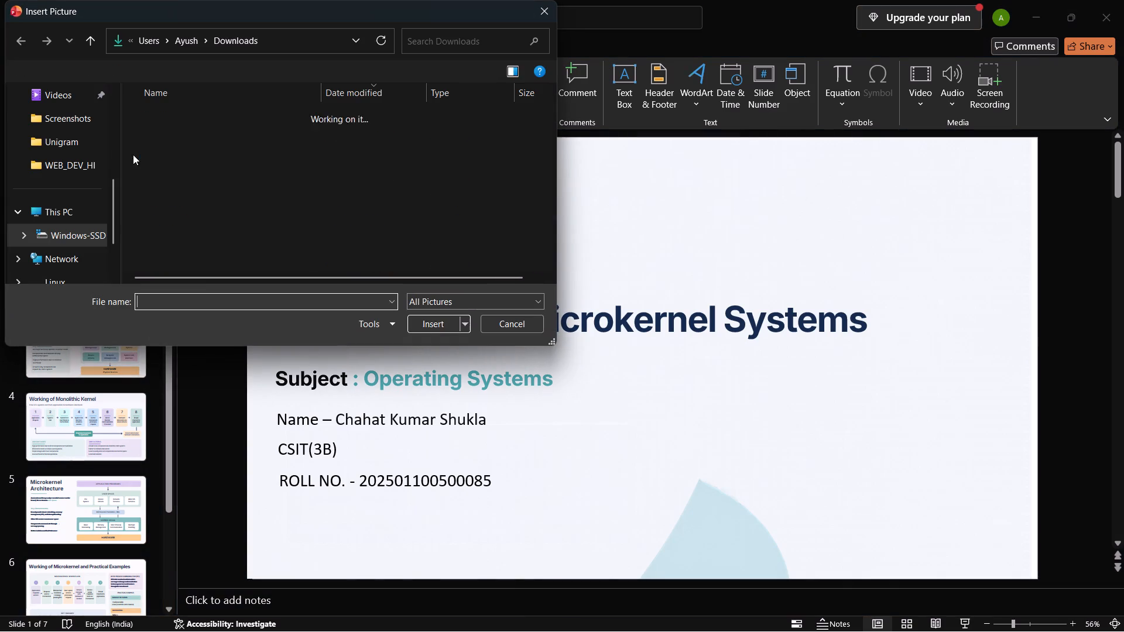
click(140, 147)
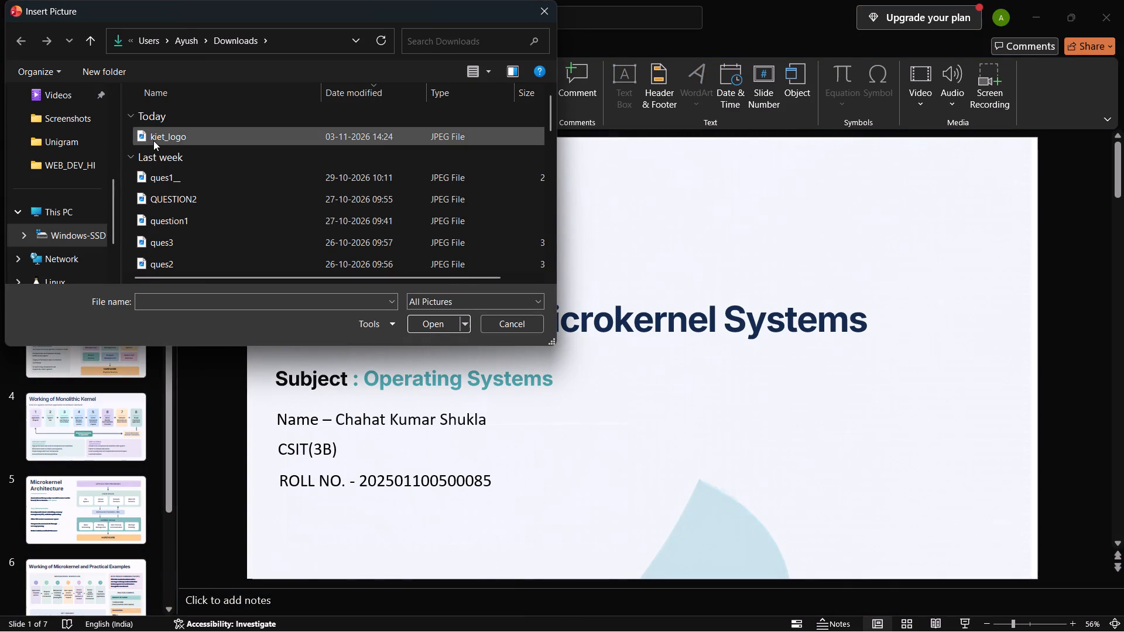
click(153, 140)
click(418, 320)
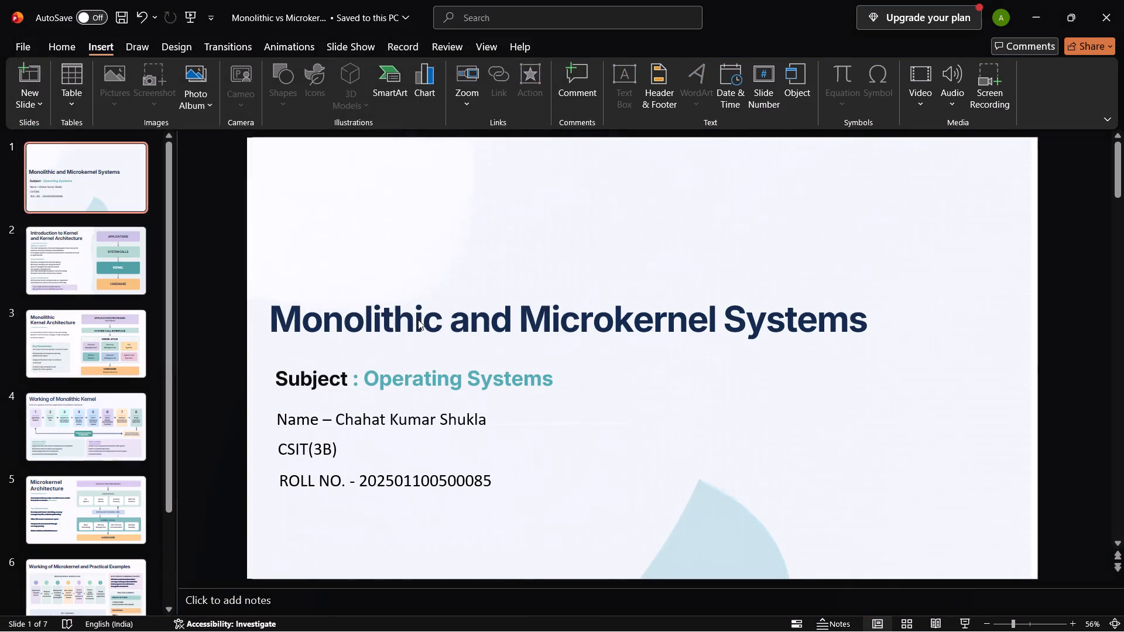
drag(643, 346, 465, 228)
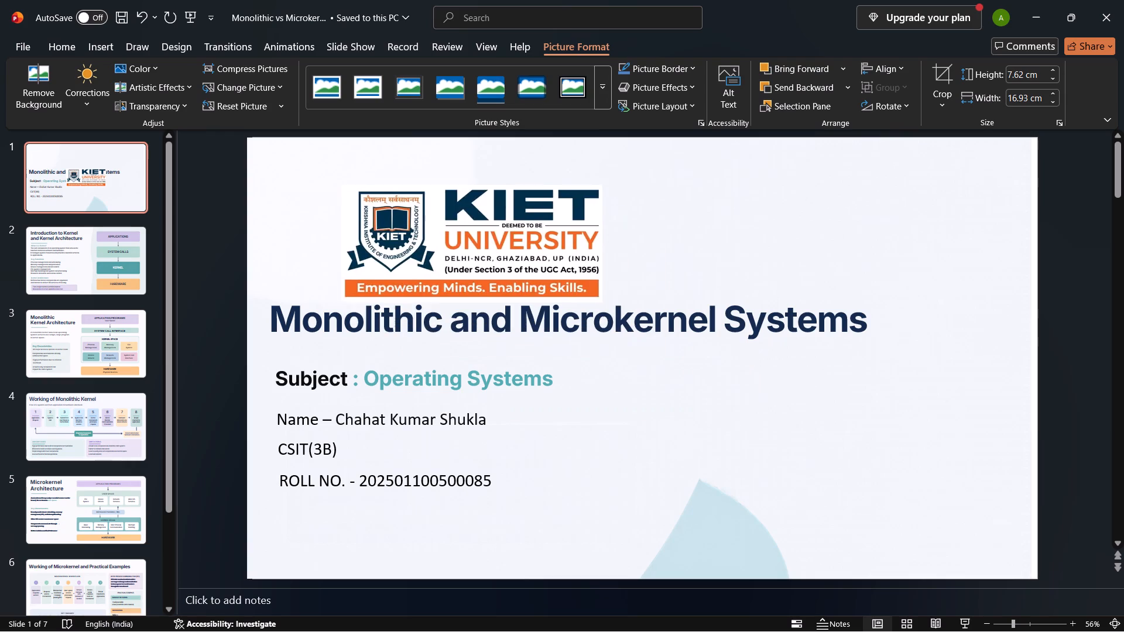
drag(465, 228, 387, 193)
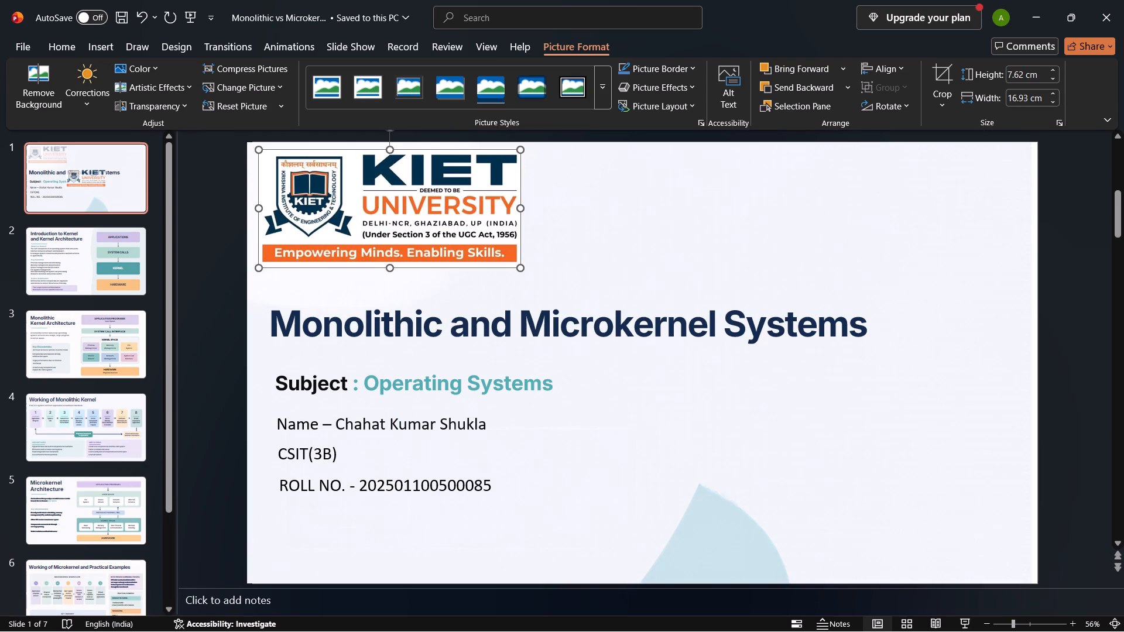
click(521, 220)
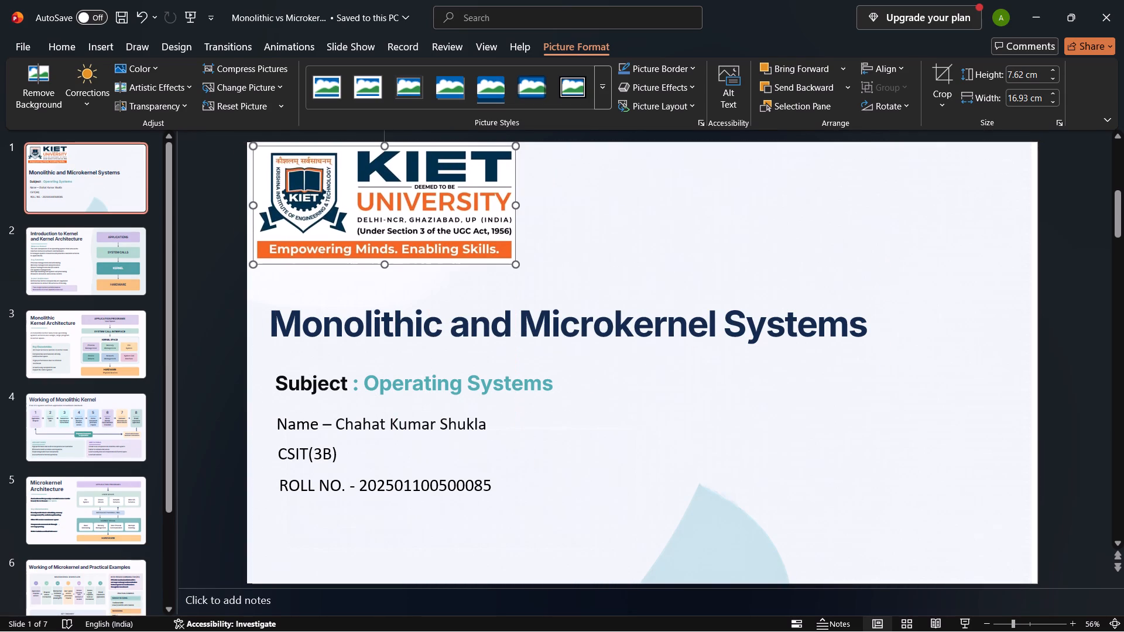
Enlarge the KIET University logo on slide 1 to about 8.7 cm high, and stretch it slightly wider.
drag(519, 266, 549, 260)
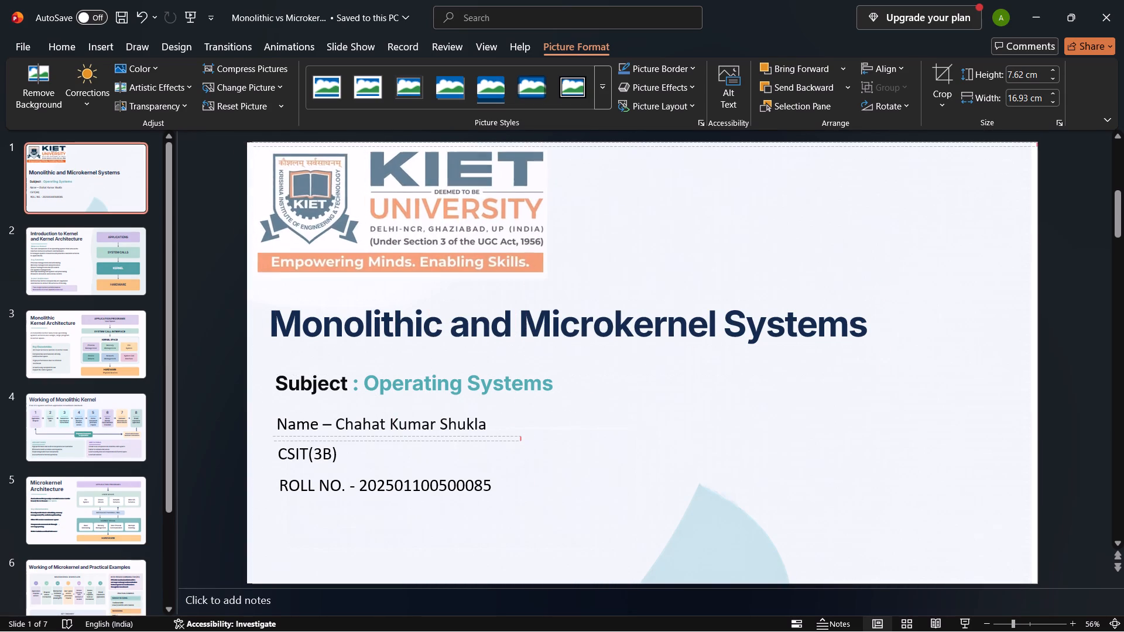
drag(549, 260, 569, 260)
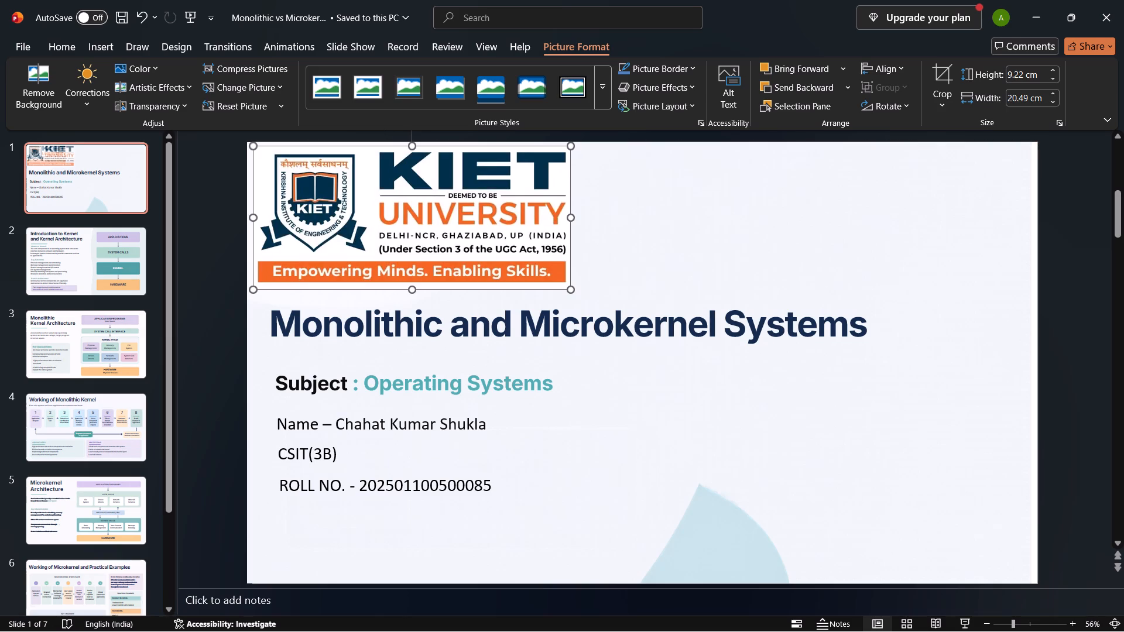
drag(574, 291, 560, 279)
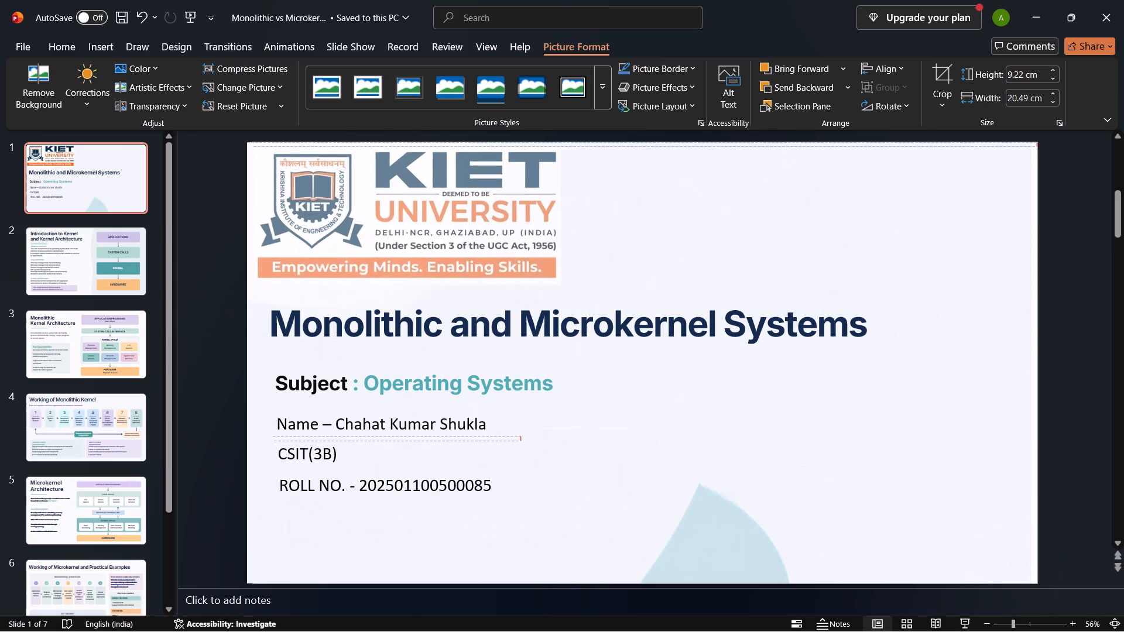
drag(560, 279, 555, 277)
drag(554, 214, 559, 214)
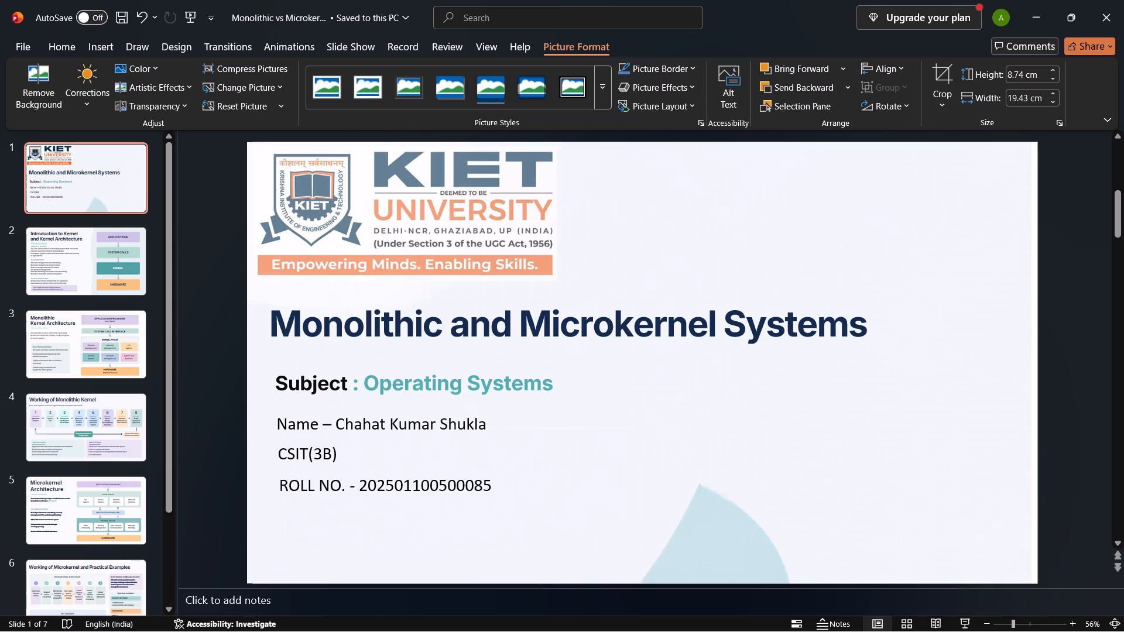
drag(559, 214, 571, 213)
click(614, 229)
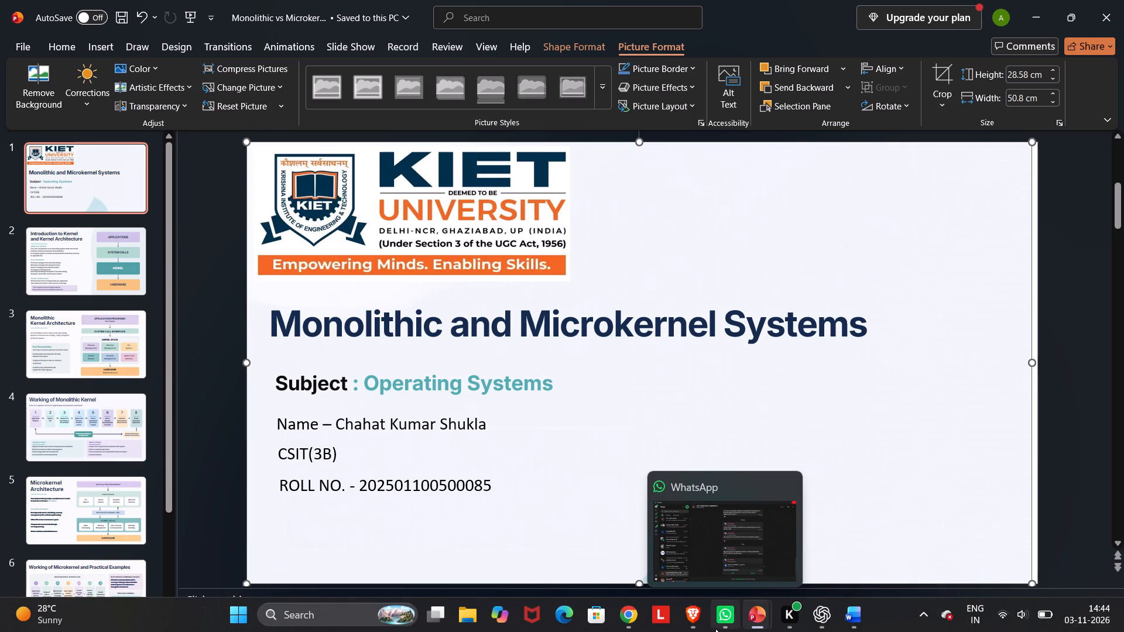
Paste the small KIET emblem from the clipboard history and place it in the top-right corner of slide 1.
click(526, 469)
key(super+v)
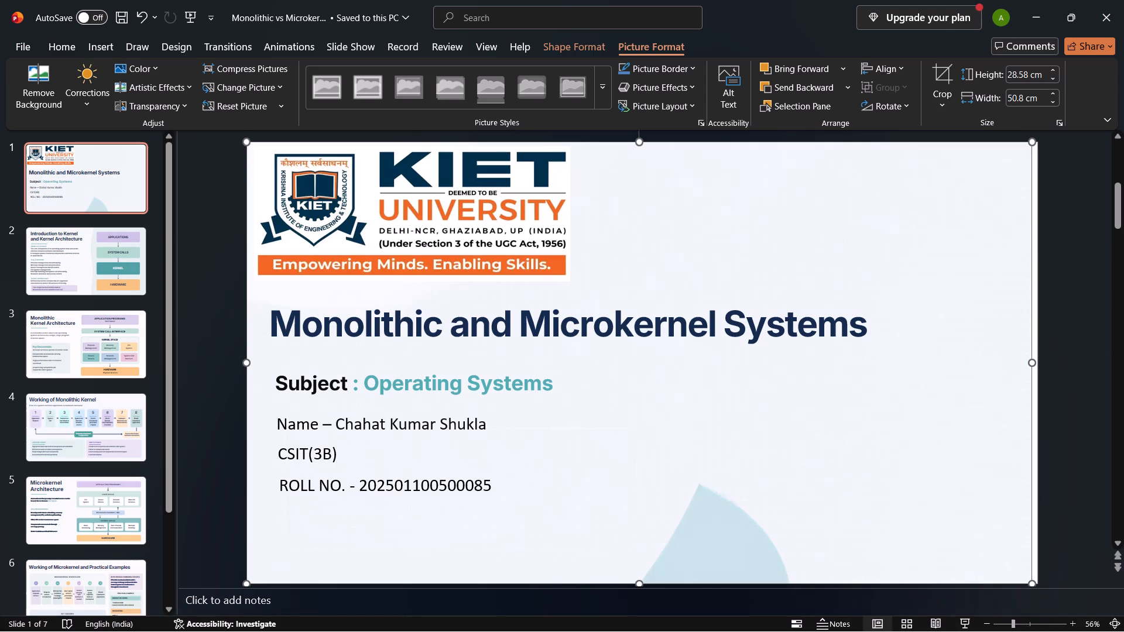
scroll(899, 482, down, 3)
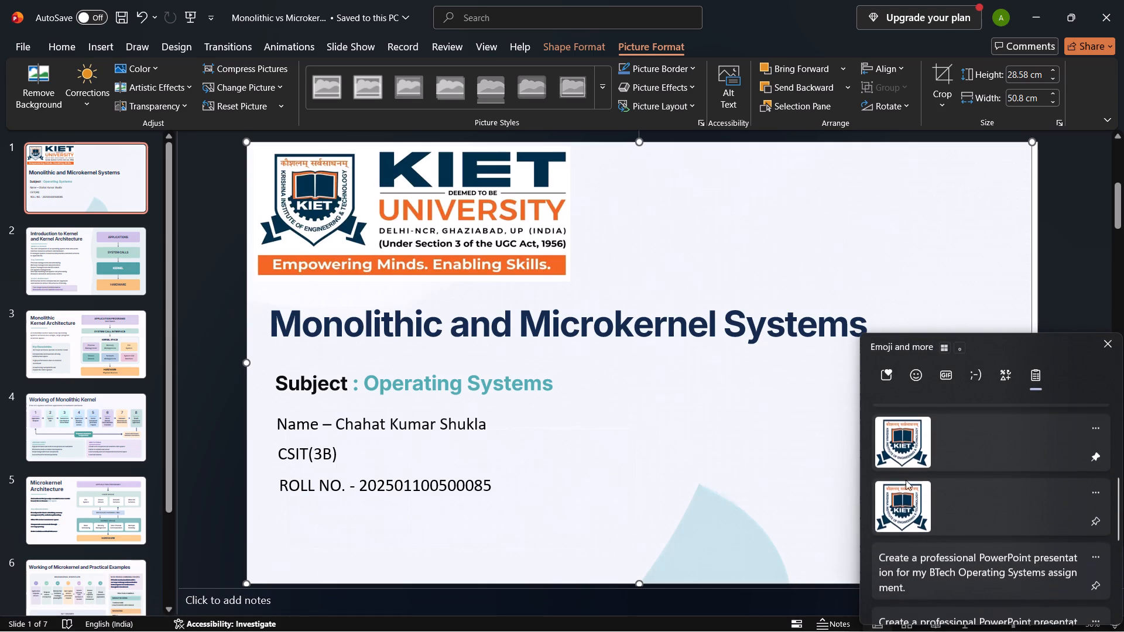
click(1098, 455)
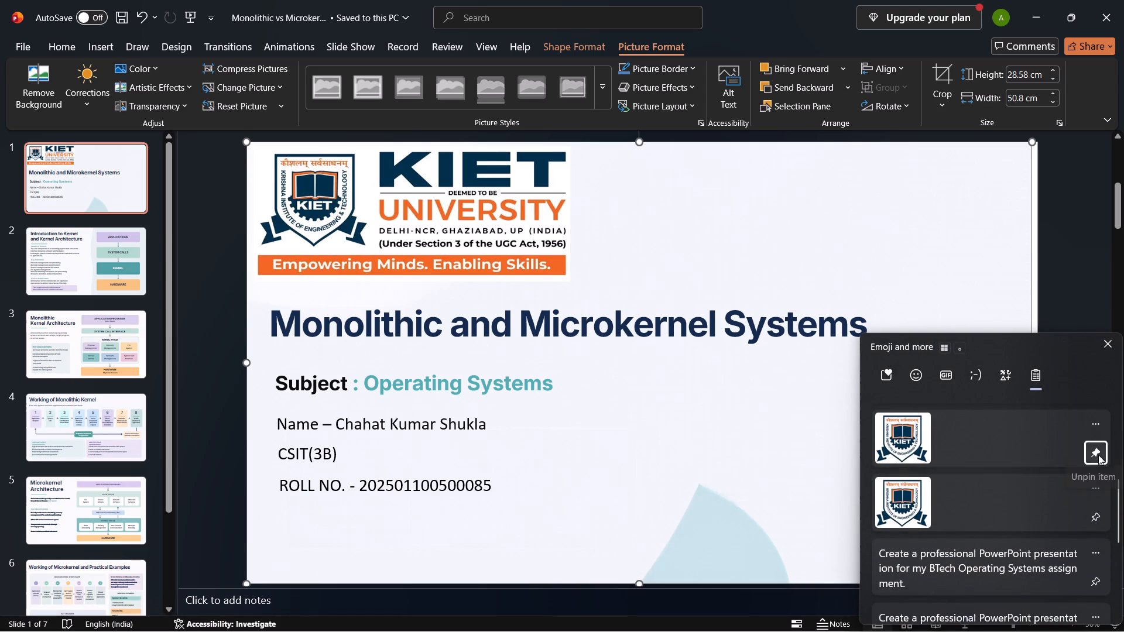
click(913, 444)
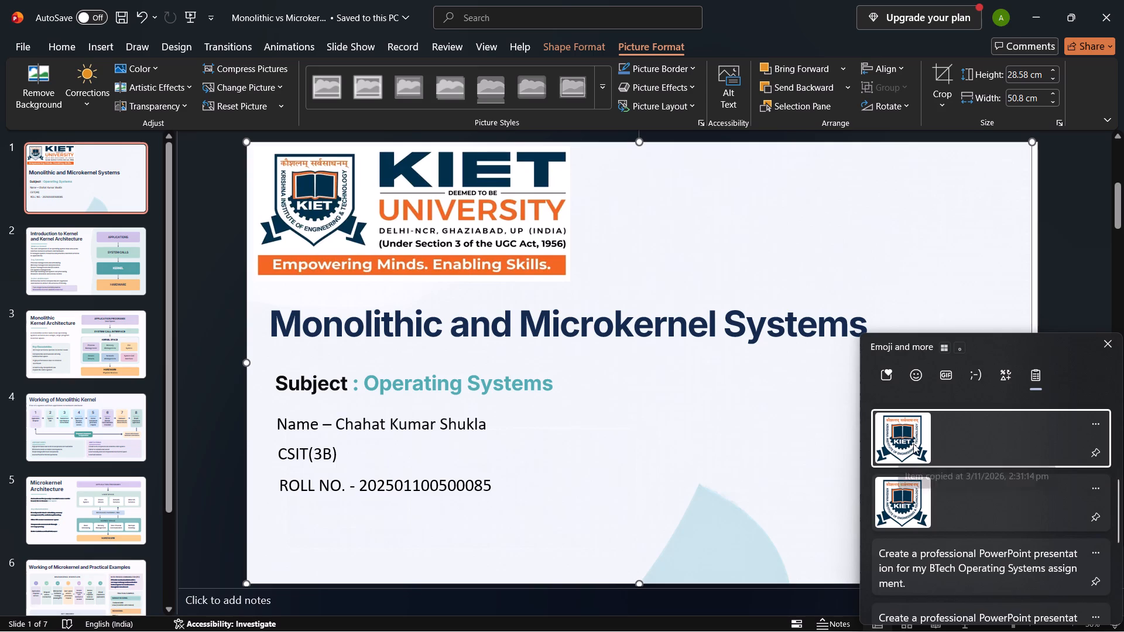
key(ctrl+v)
drag(650, 367, 760, 291)
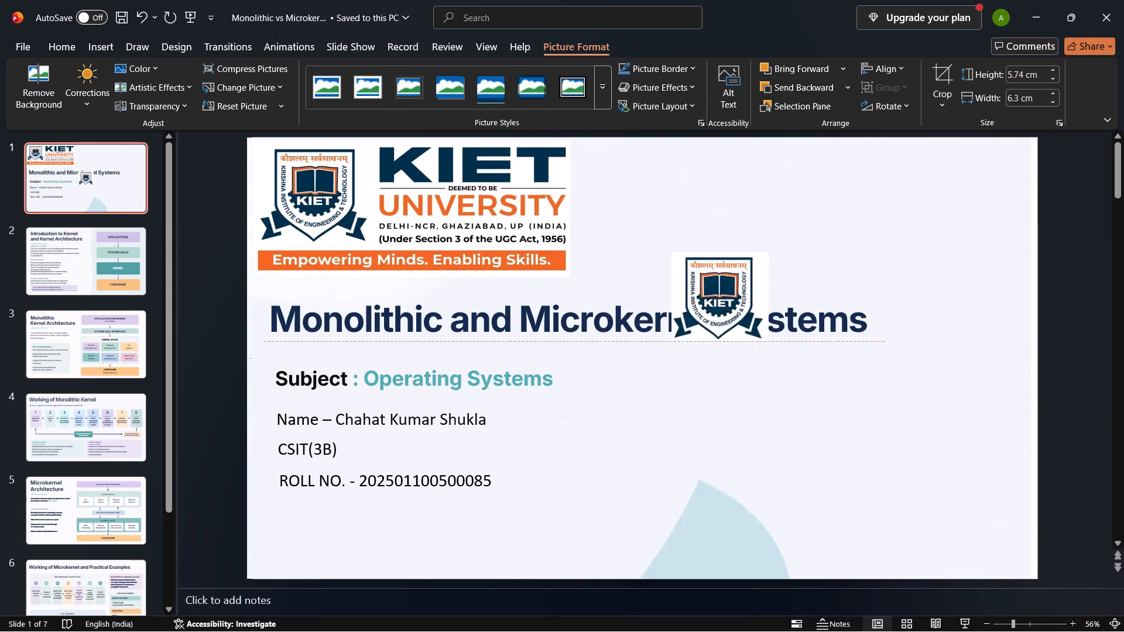
drag(760, 291, 986, 190)
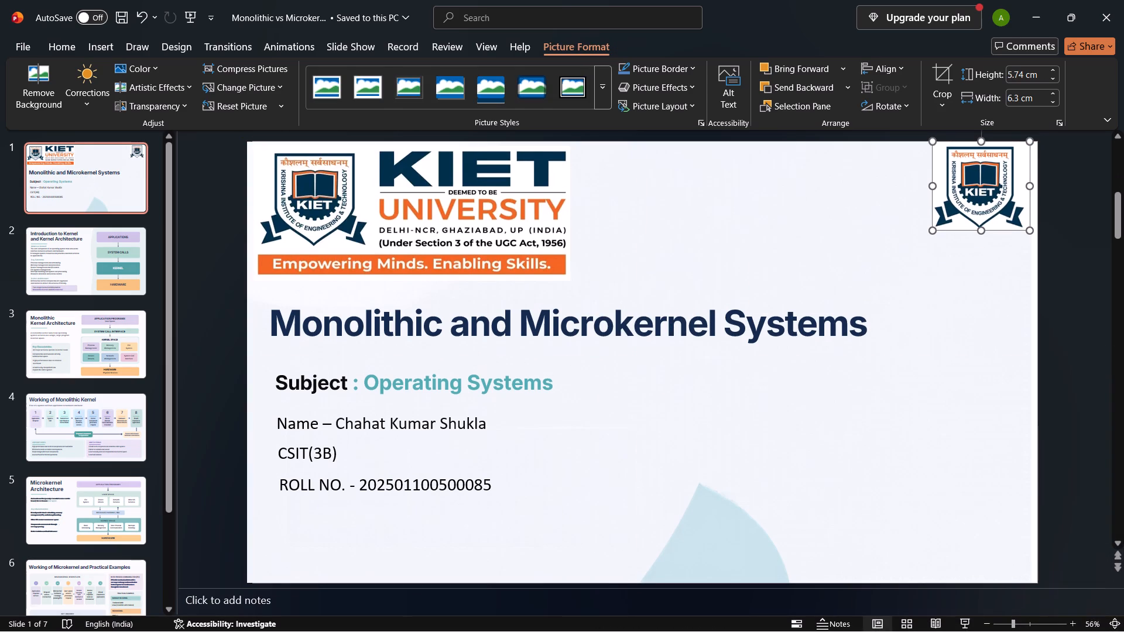
Copy the small KIET emblem in the top-right corner of slide 1.
click(999, 190)
key(ctrl+c)
Shift the background picture on slide 1 slightly to the right so it meets the slide's right edge.
click(969, 262)
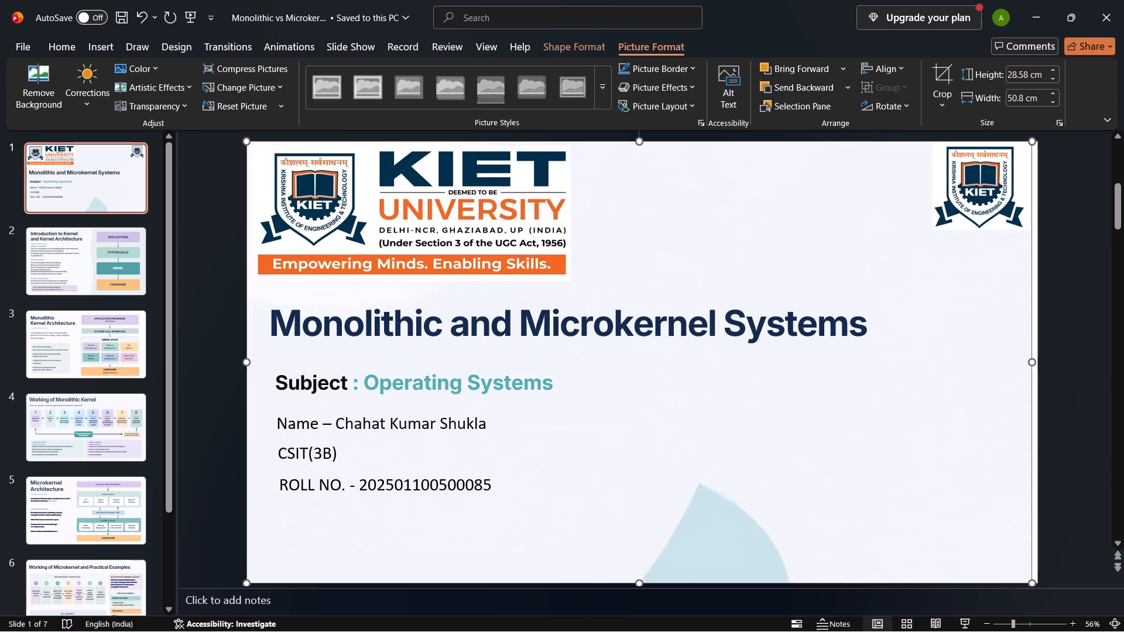
click(1033, 278)
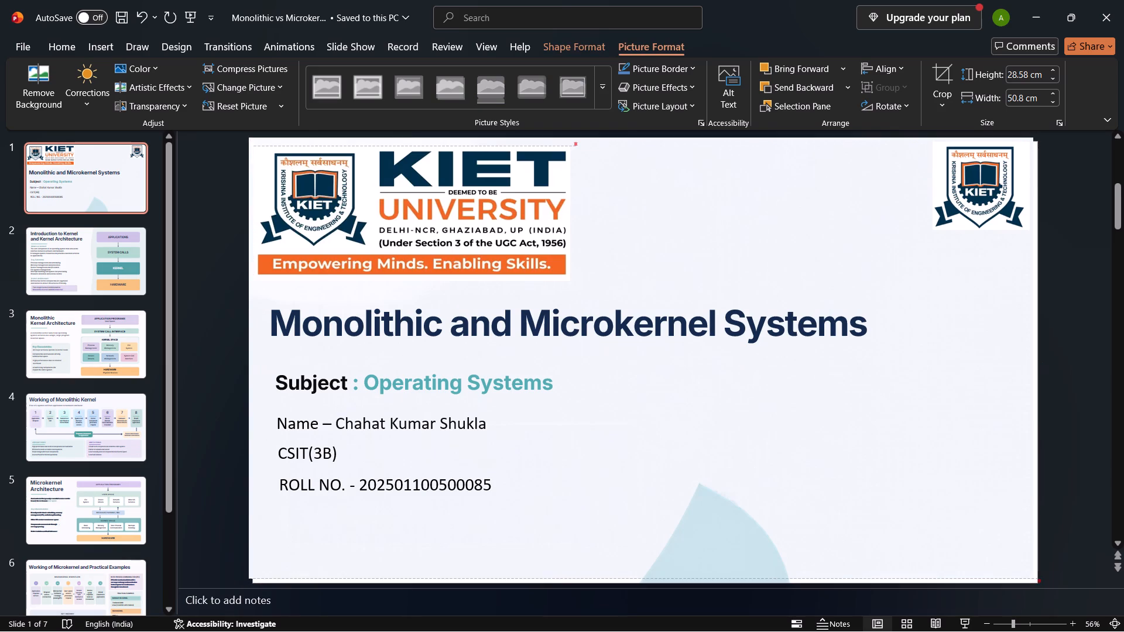
click(969, 294)
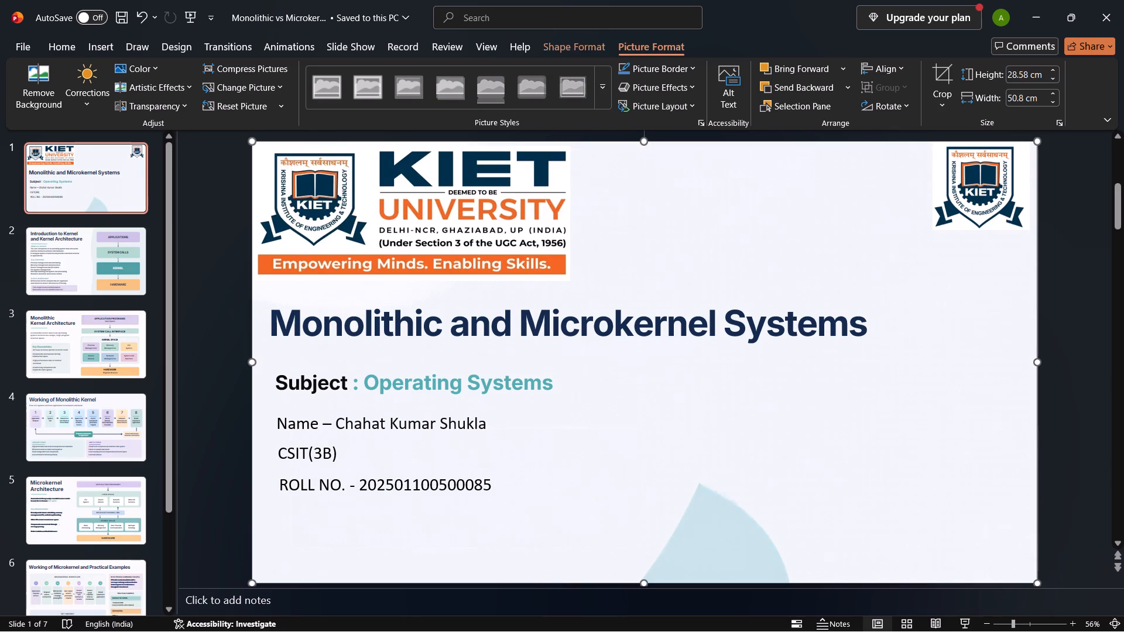
Paste the copied KIET emblem into the top-right corner of slide 2.
click(100, 267)
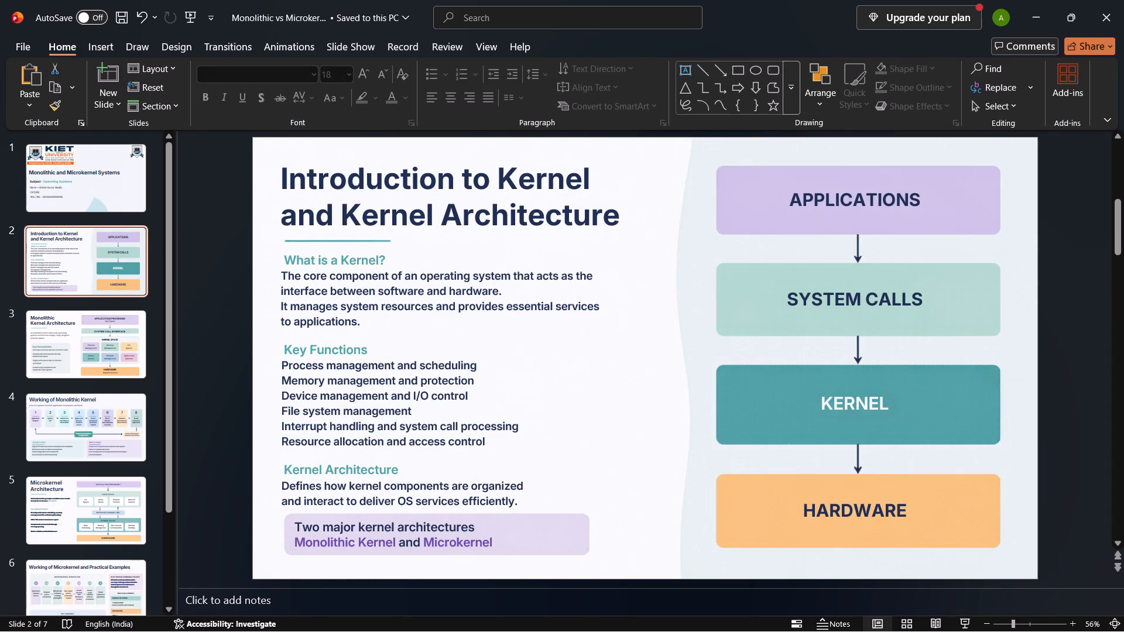
key(ctrl+v)
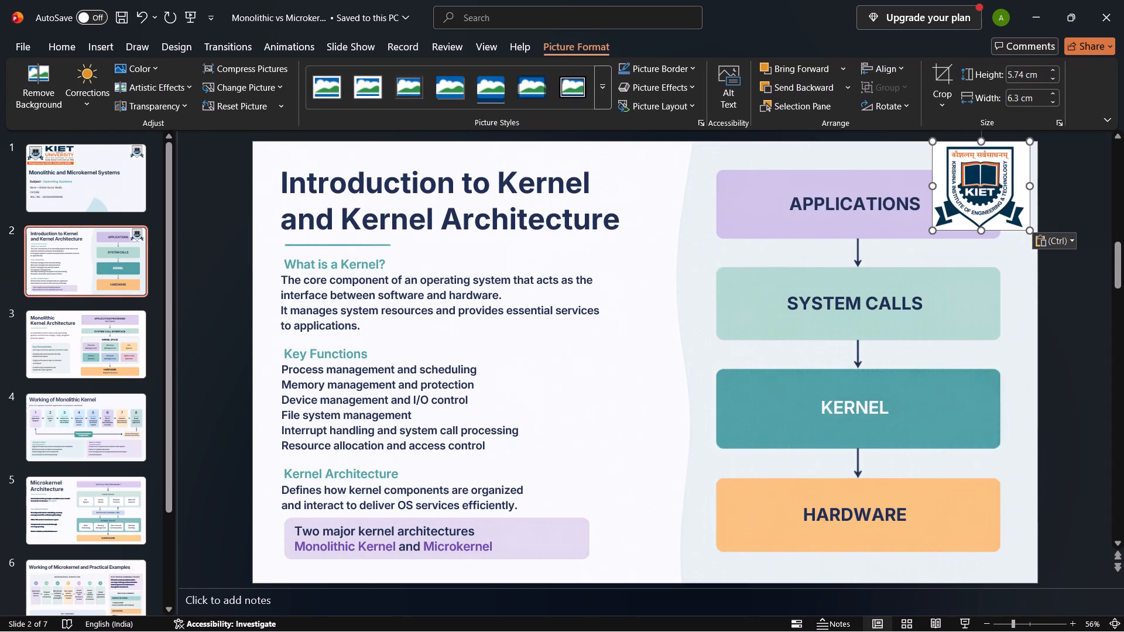
Shrink the KIET emblem on slide 2 to about 5.03 by 5.51 cm and move it into the slide's top-right corner.
drag(1029, 227, 1019, 218)
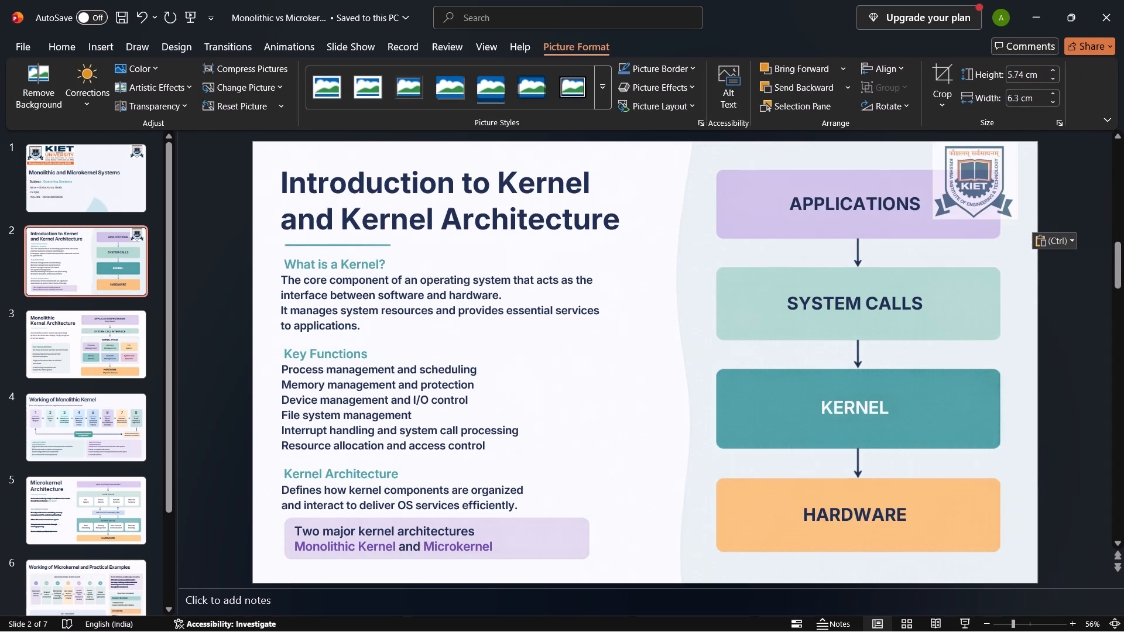
drag(1019, 218, 1019, 216)
drag(983, 180, 1000, 183)
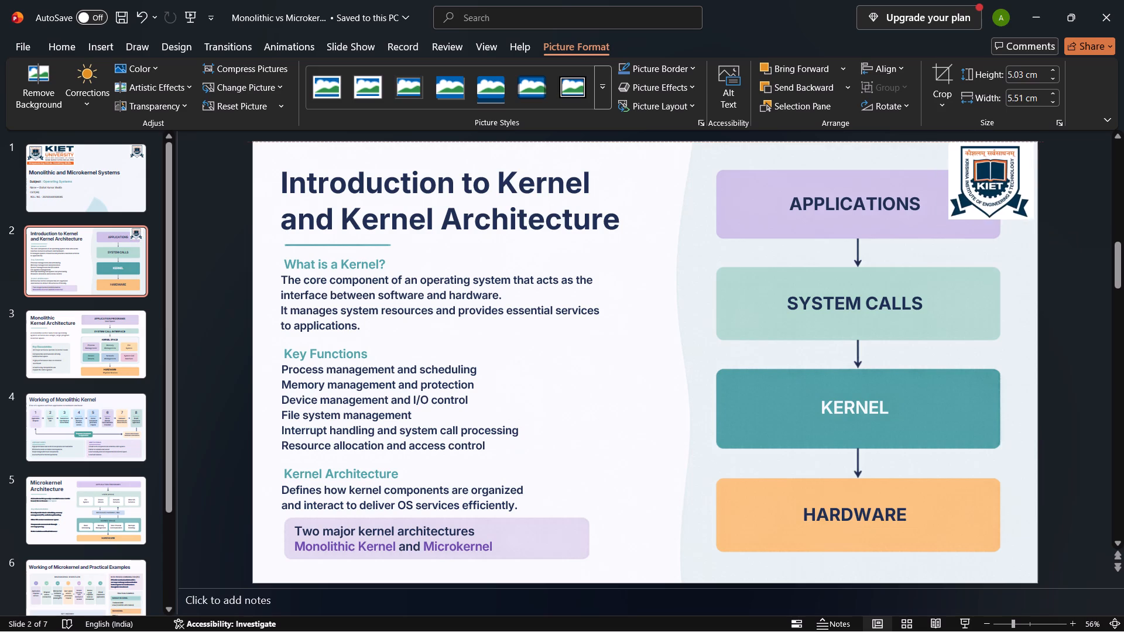
drag(1000, 183, 1005, 180)
click(1002, 259)
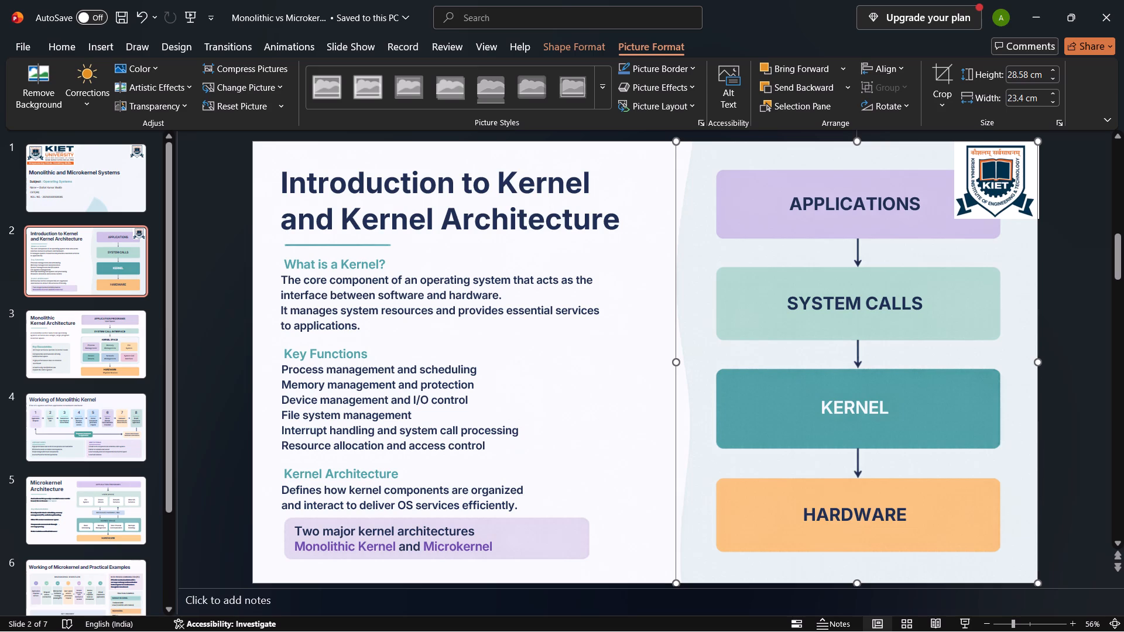
Paste the KIET emblem onto slide 3 and shrink it proportionally in the slide's top-right corner, reducing its overlap with the Application Programs box.
click(74, 356)
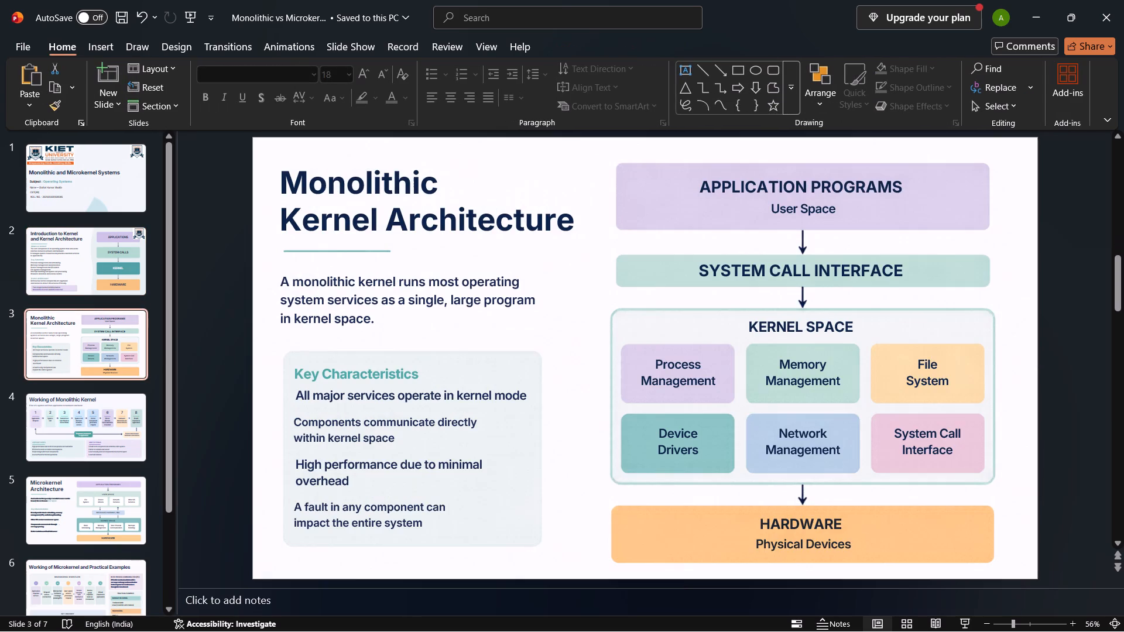
key(ctrl+v)
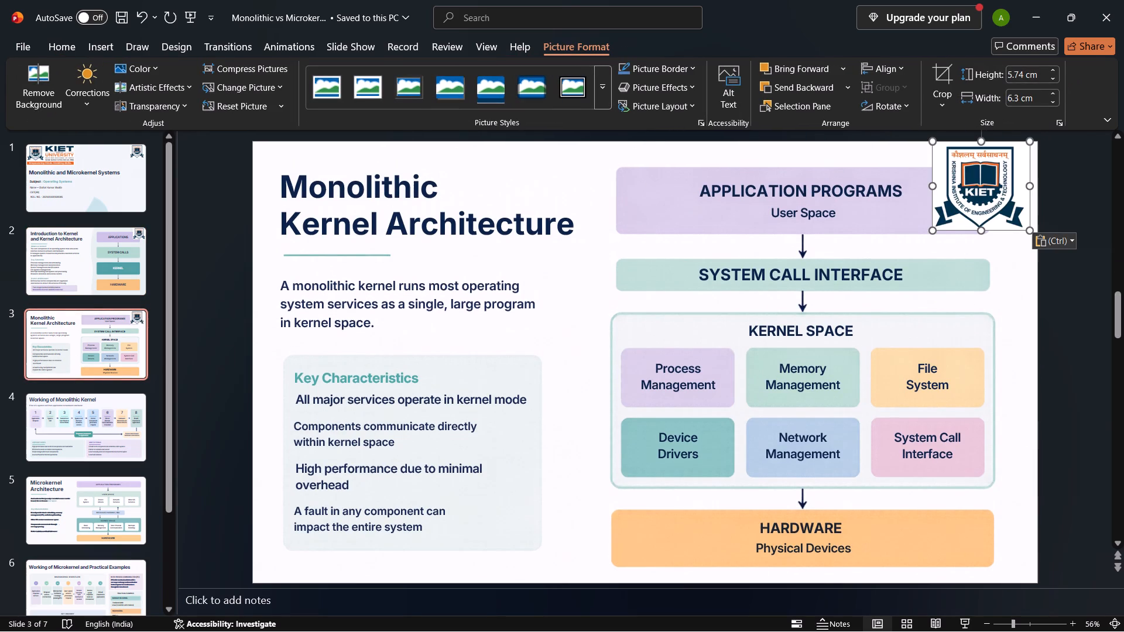
drag(930, 230, 937, 226)
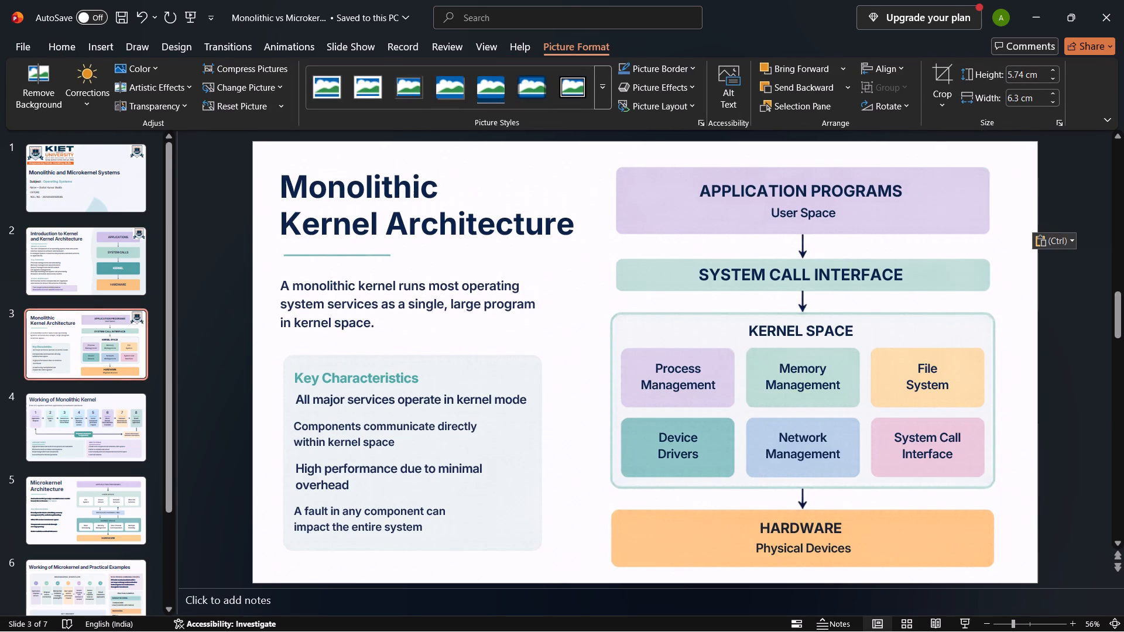
drag(937, 226, 960, 214)
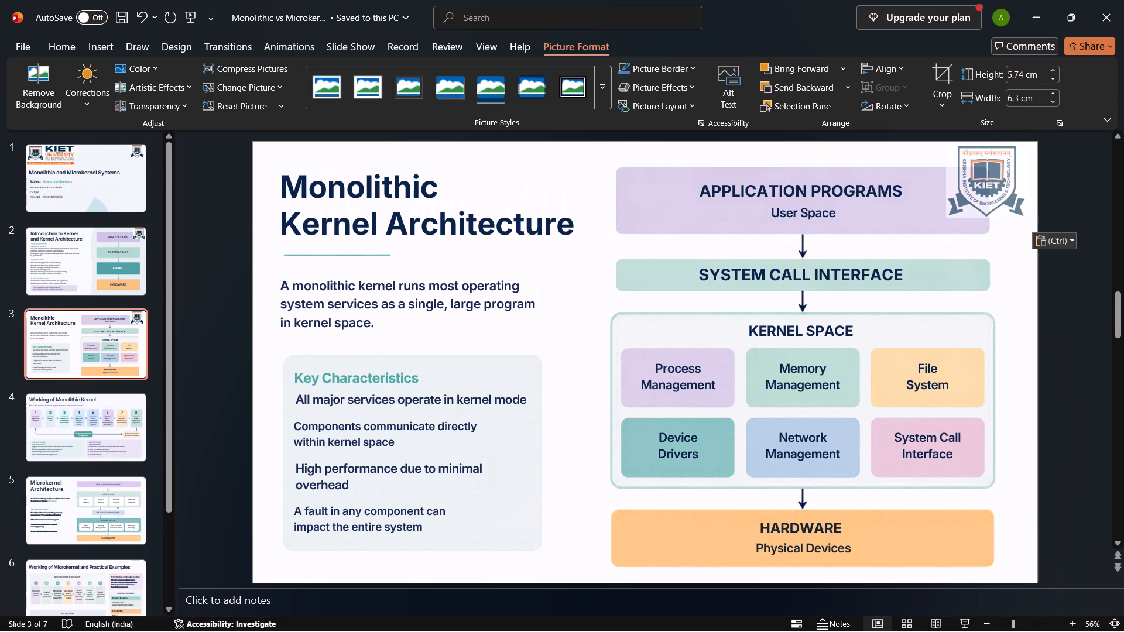
drag(960, 214, 968, 210)
click(1007, 248)
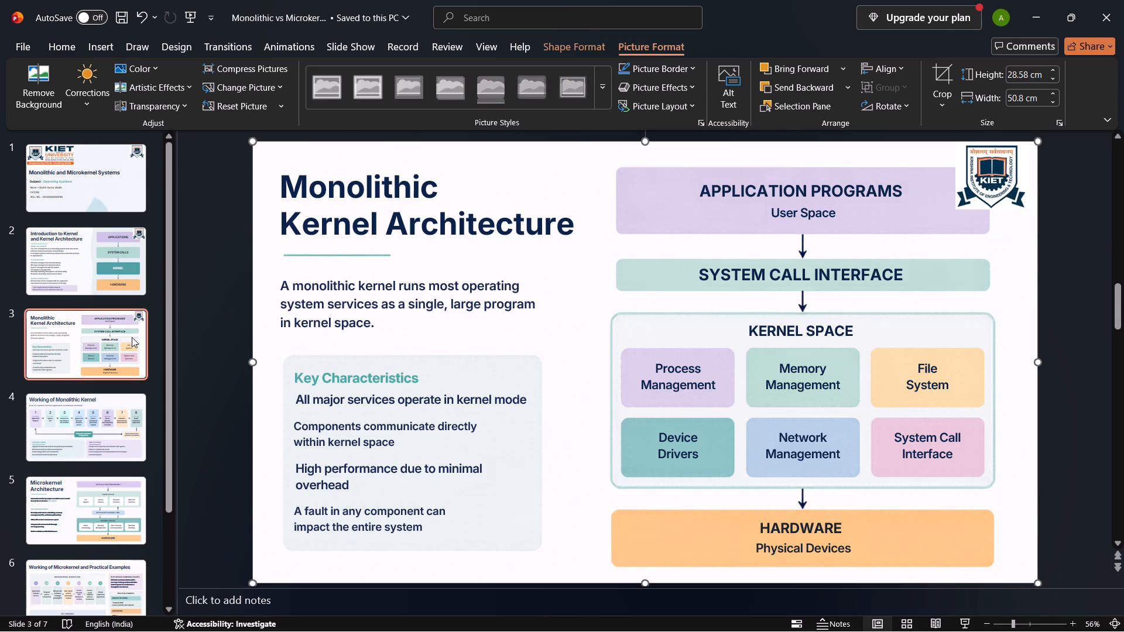
Paste the KIET emblem onto slide 4, shrink it to about 5.3 by 5.81 cm and set it in the slide's top-right corner.
click(57, 406)
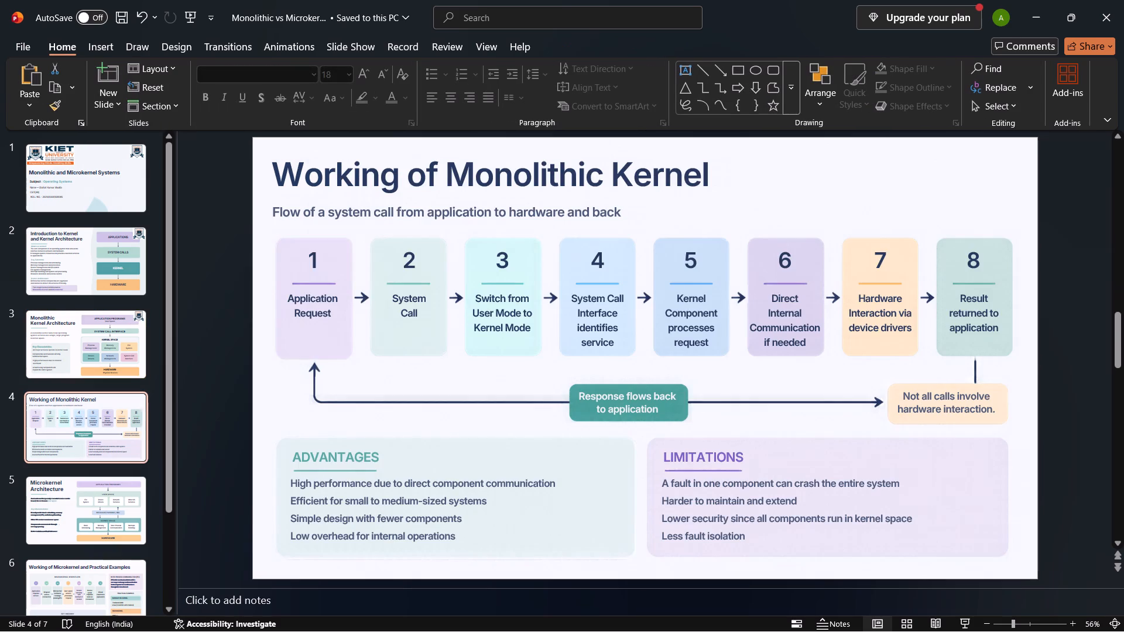
key(ctrl+v)
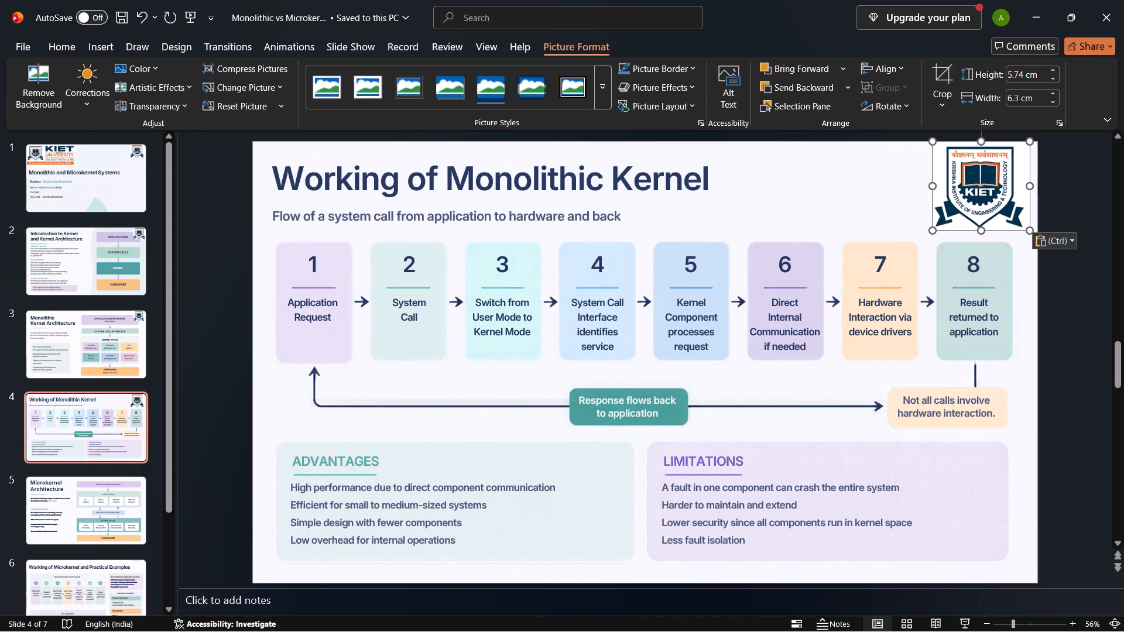
drag(931, 232, 945, 225)
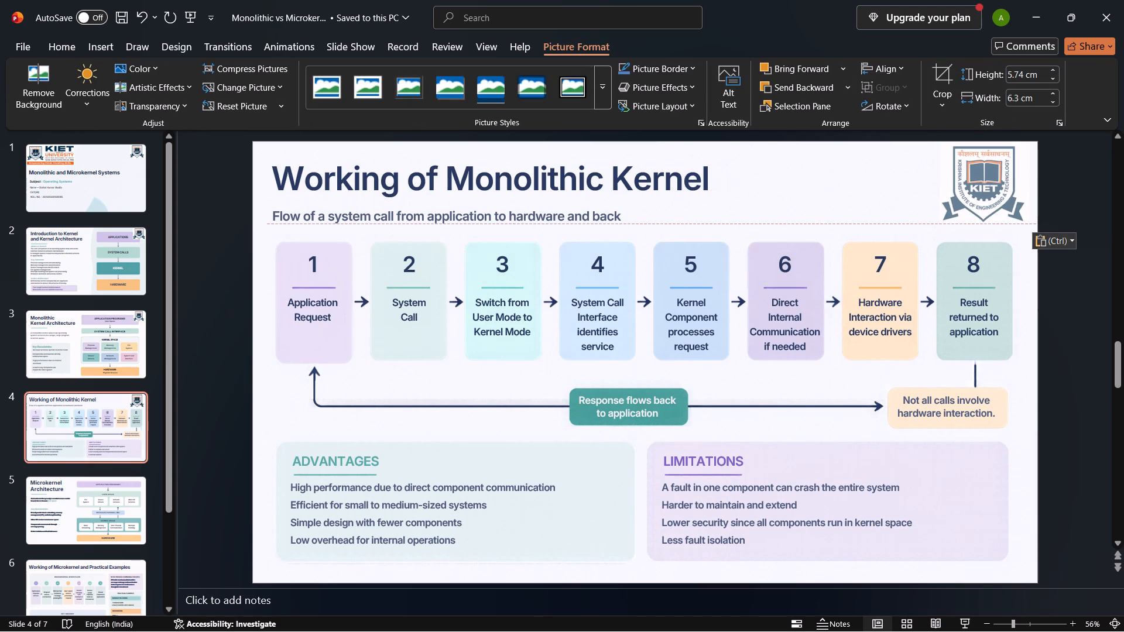
drag(945, 225, 964, 222)
click(995, 178)
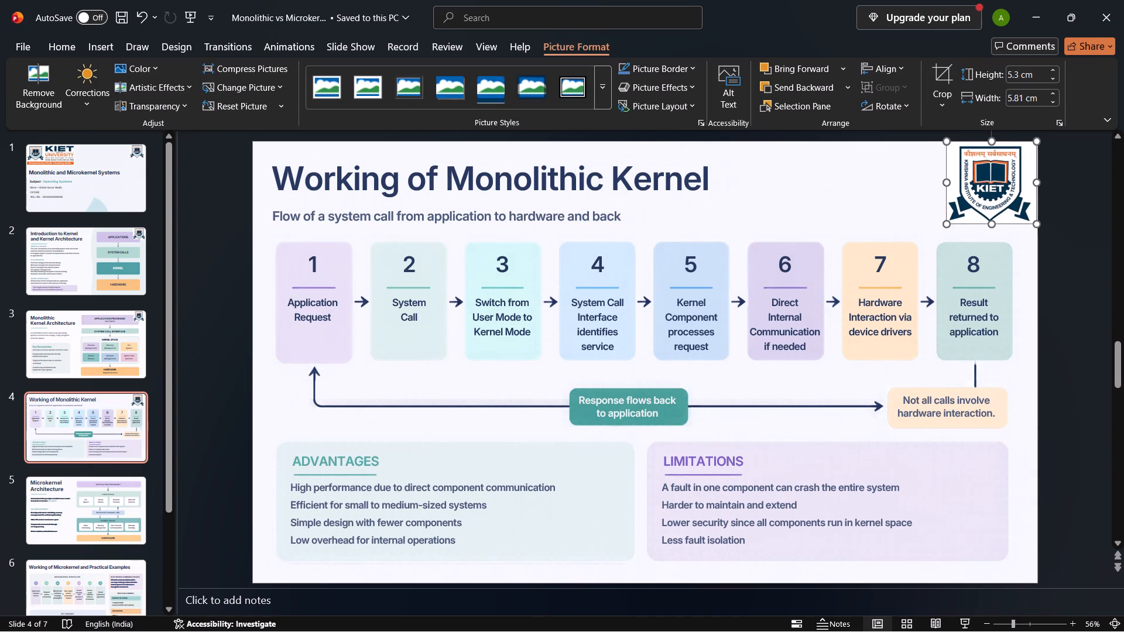
click(924, 190)
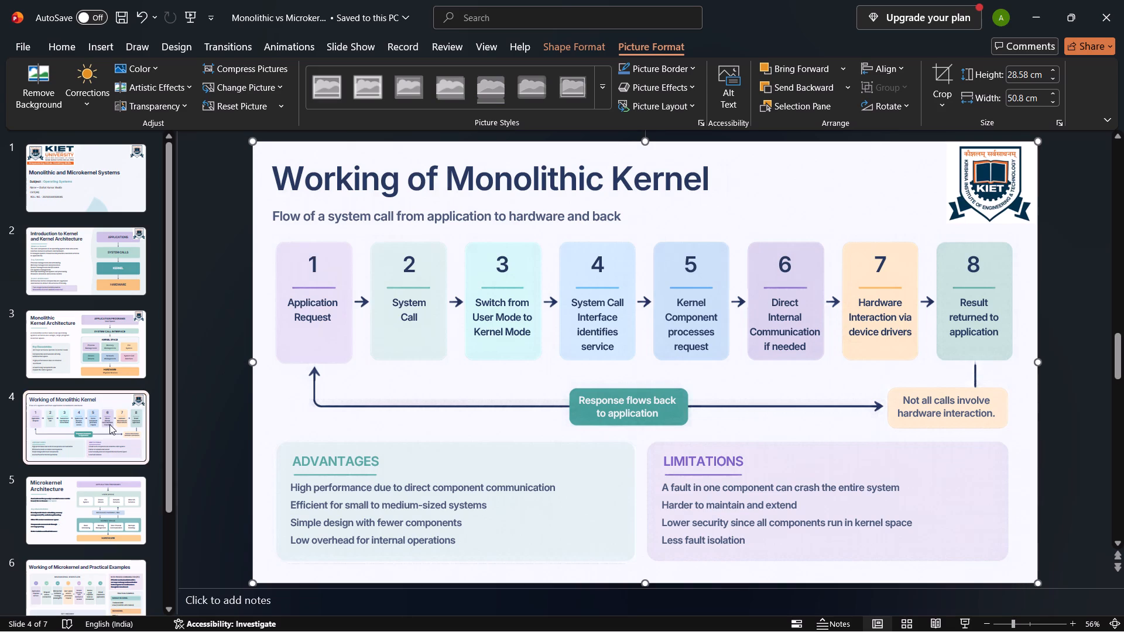
Paste the KIET emblem onto slide 5, shrink it slightly and fit it against the right edge in the slide's top-right corner.
click(102, 499)
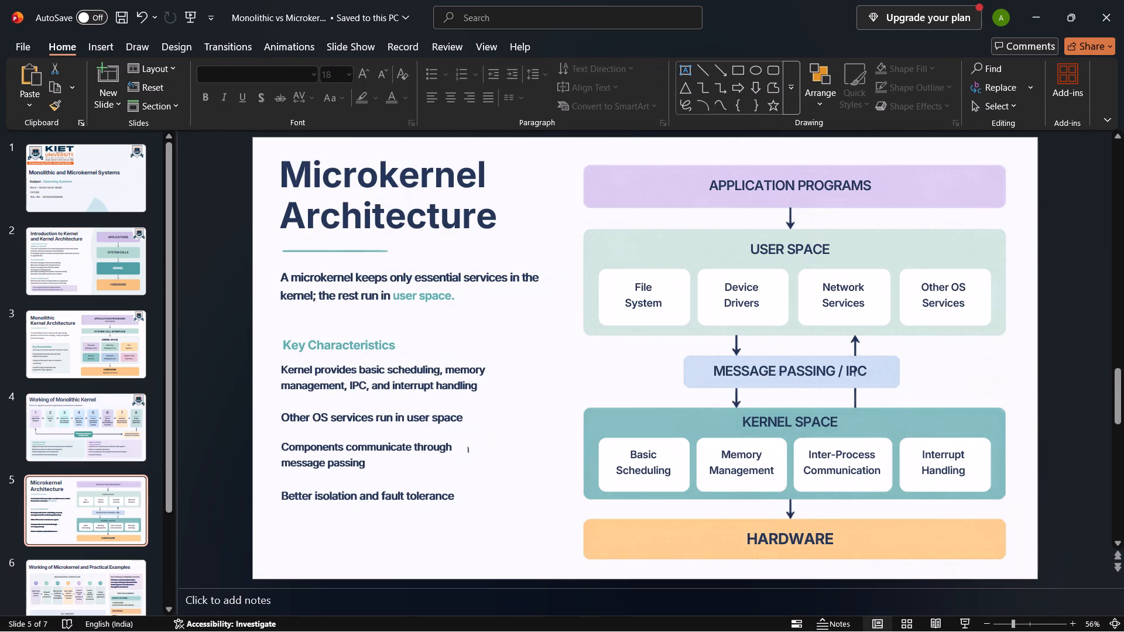
key(ctrl+v)
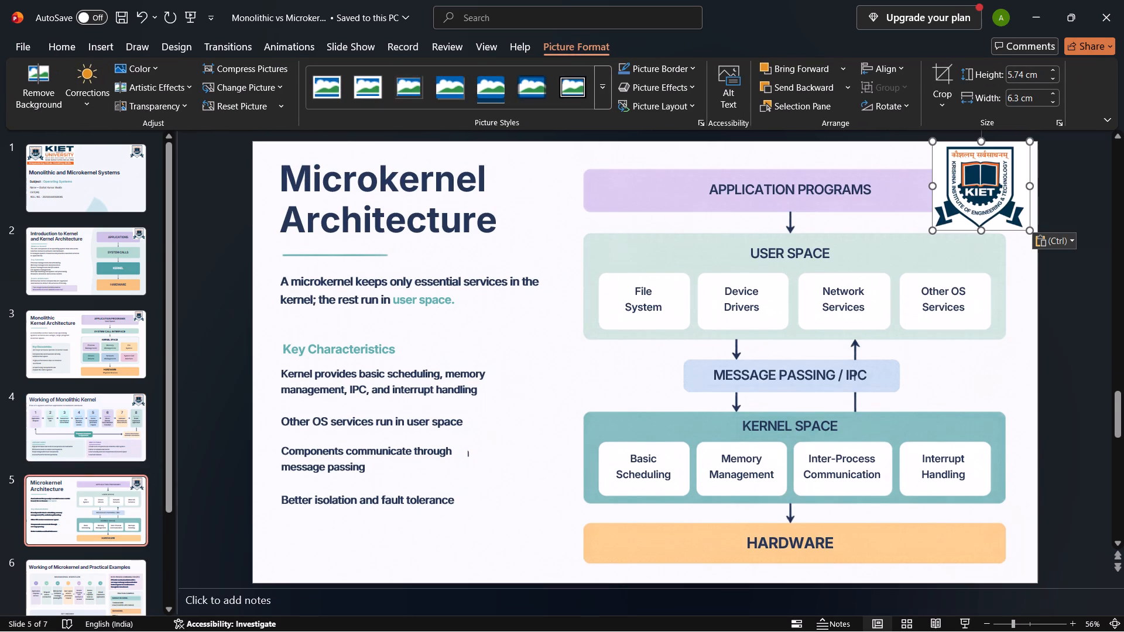
drag(931, 229, 940, 222)
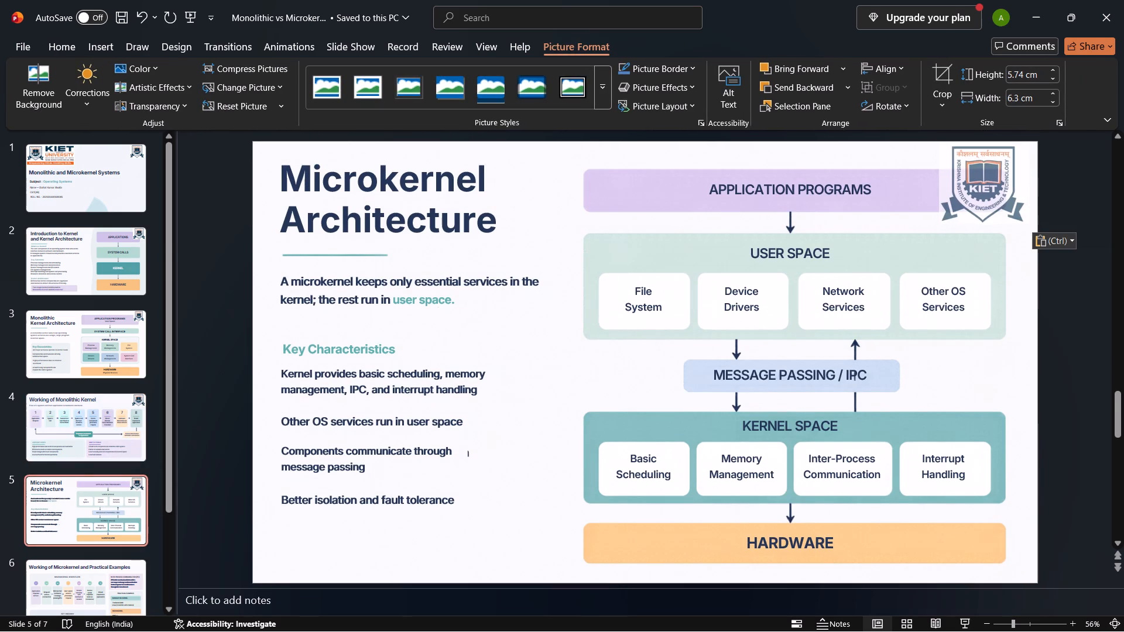
drag(940, 222, 940, 222)
drag(975, 204, 991, 203)
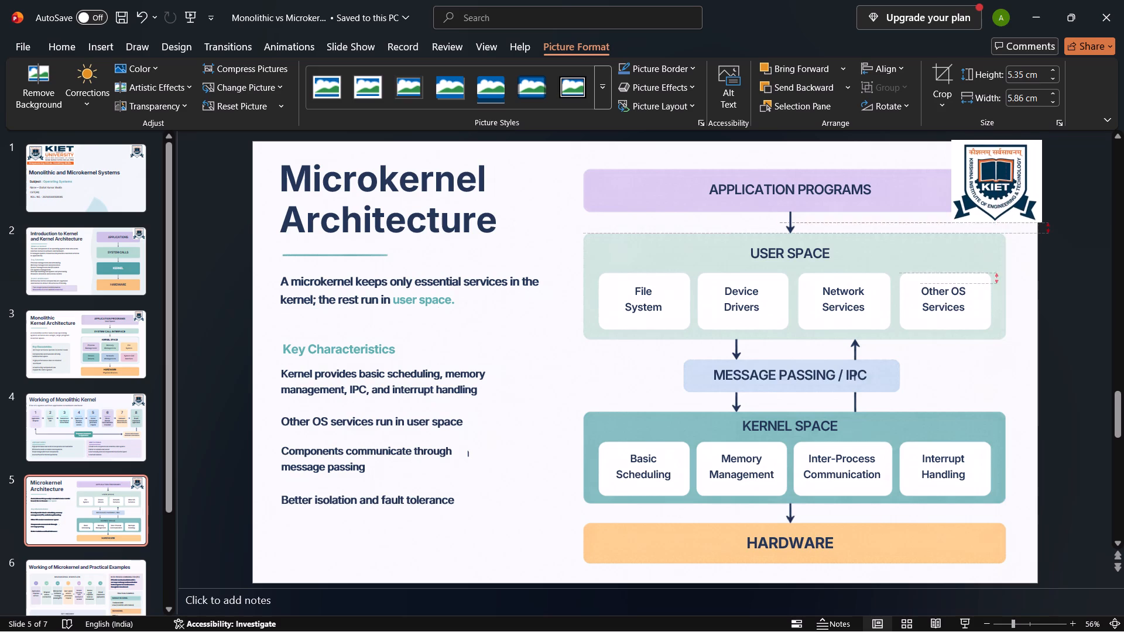
drag(991, 203, 982, 206)
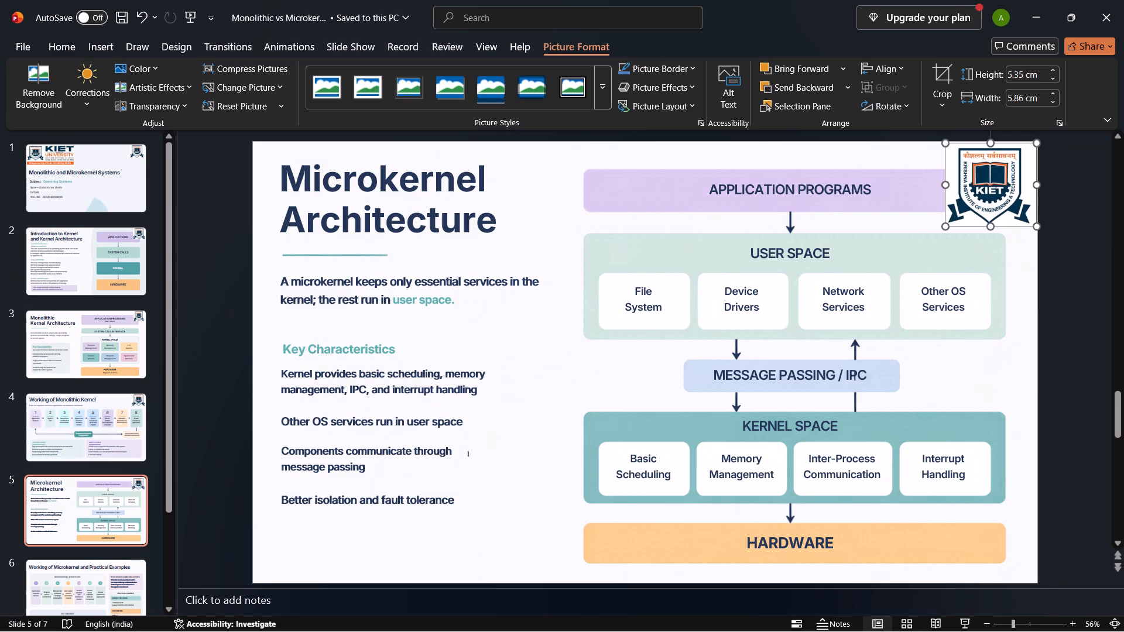
drag(946, 226, 948, 217)
click(918, 218)
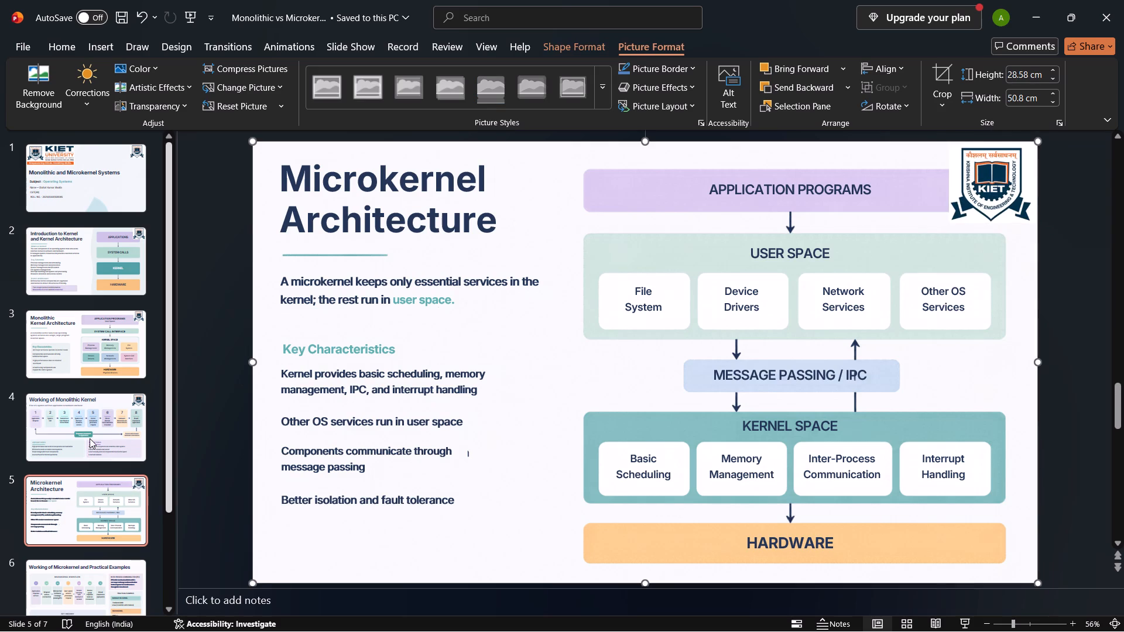
Paste the KIET emblem onto slide 6, shrink it to about 5.01 by 5.5 cm and move it clear of the title in the top-right corner.
scroll(90, 438, down, 3)
click(118, 473)
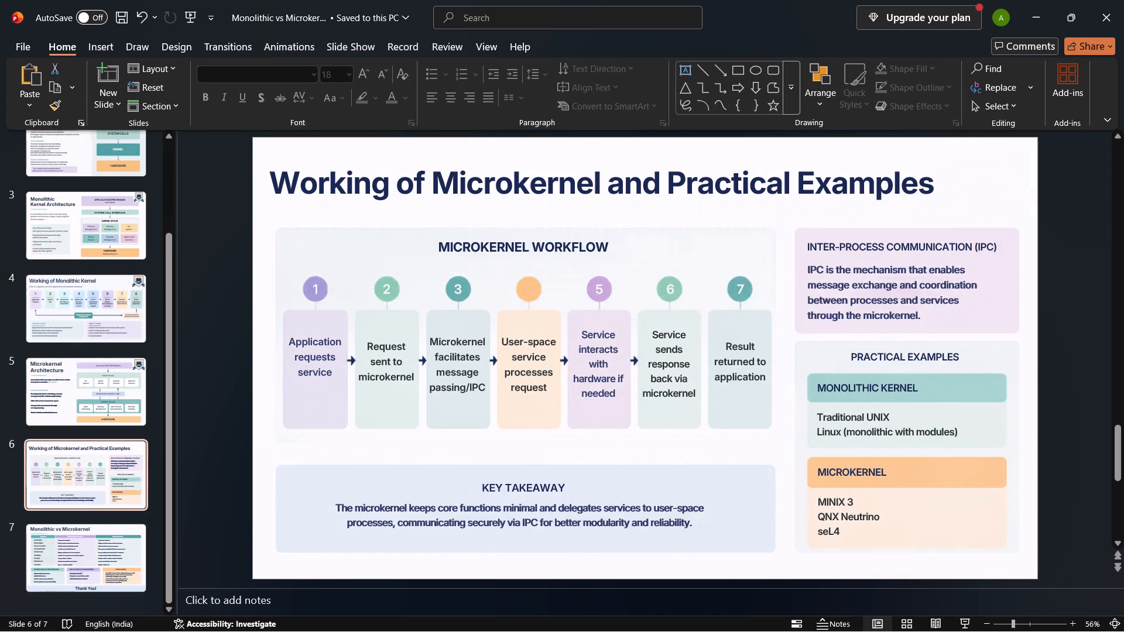
key(ctrl+v)
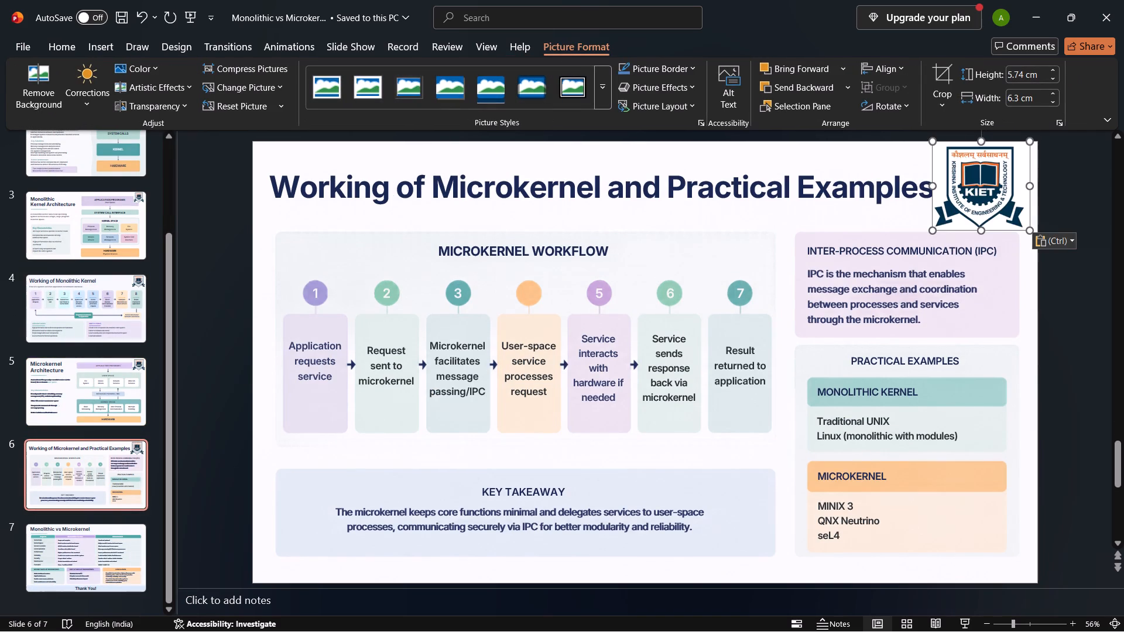
drag(930, 229, 951, 222)
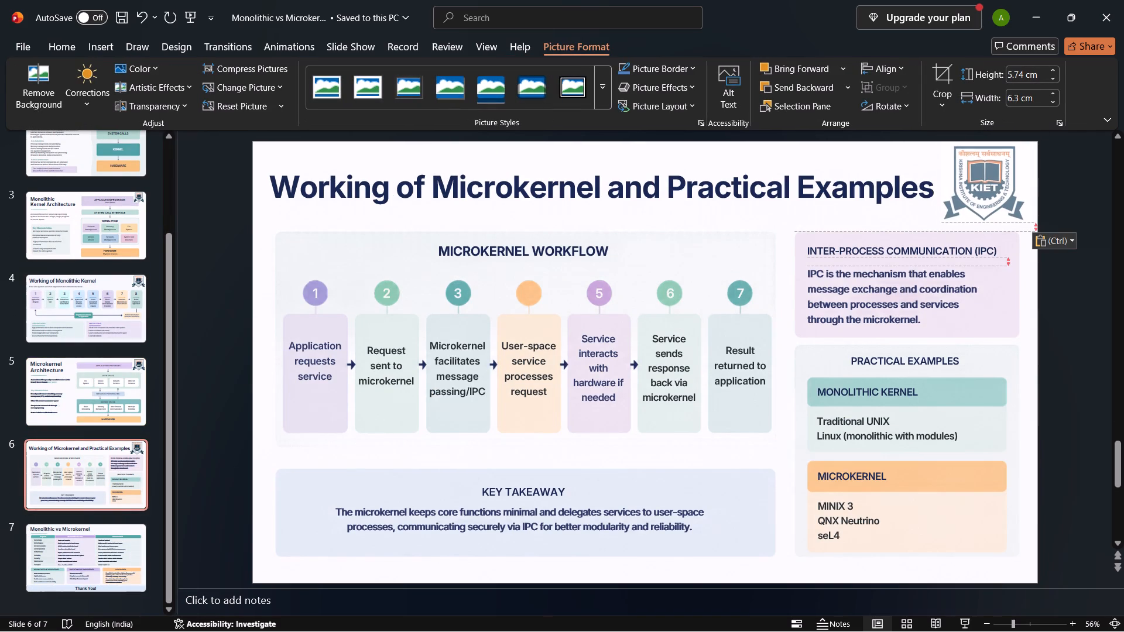
drag(951, 222, 955, 219)
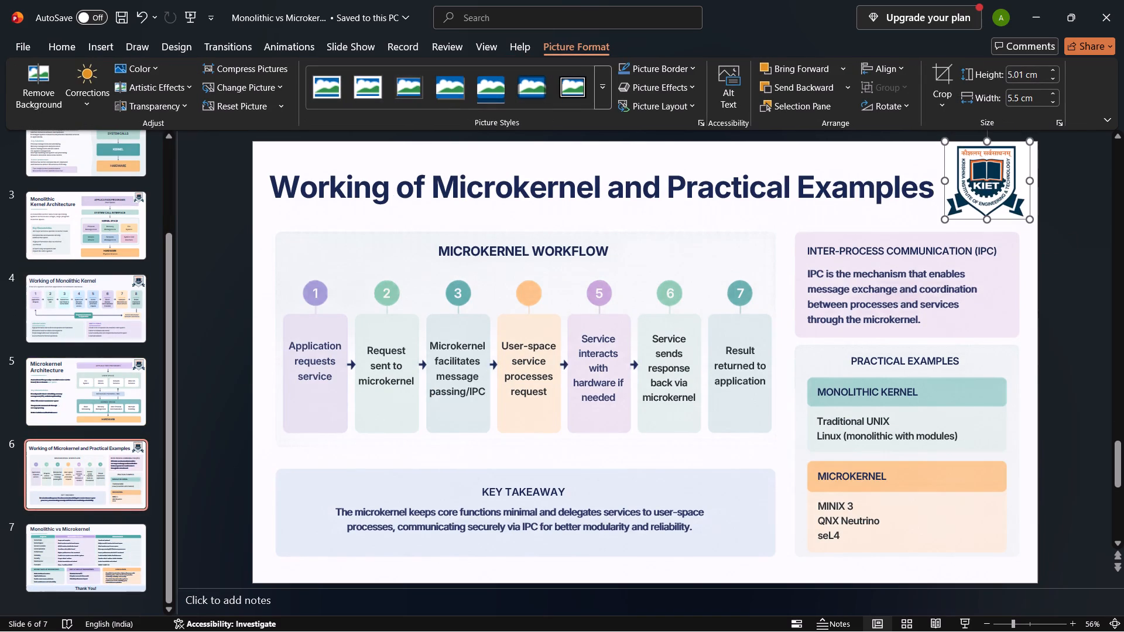
drag(1008, 197, 1015, 197)
click(1031, 287)
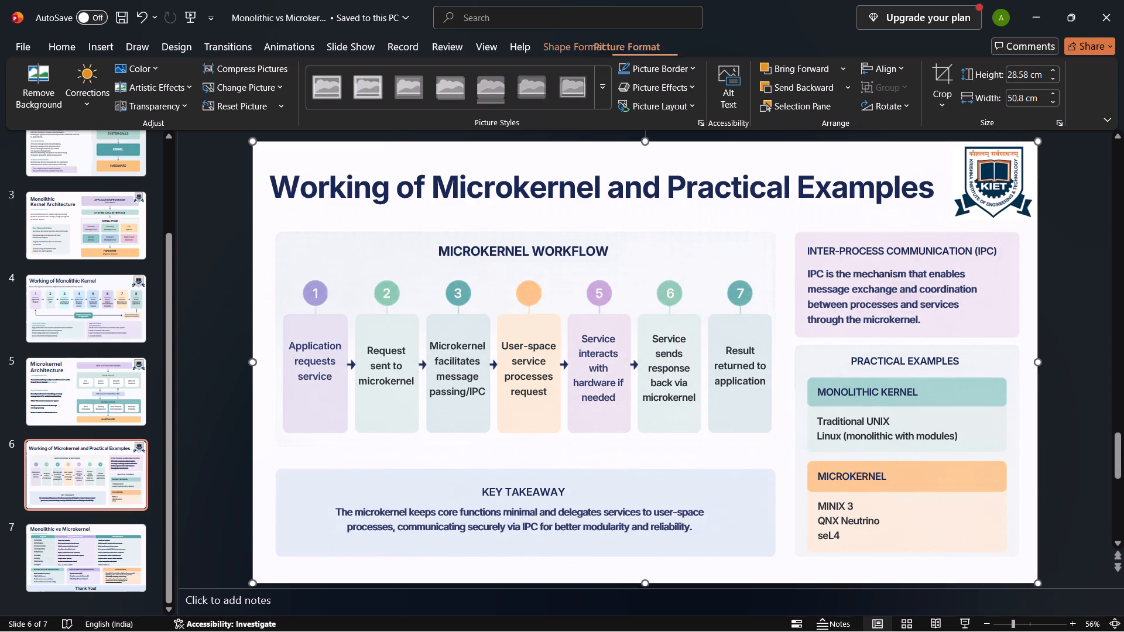
Paste the KIET emblem onto slide 7 and shrink it in the slide's top-right corner so it sits above the comparison table.
scroll(100, 476, down, 20)
scroll(100, 476, down, 4)
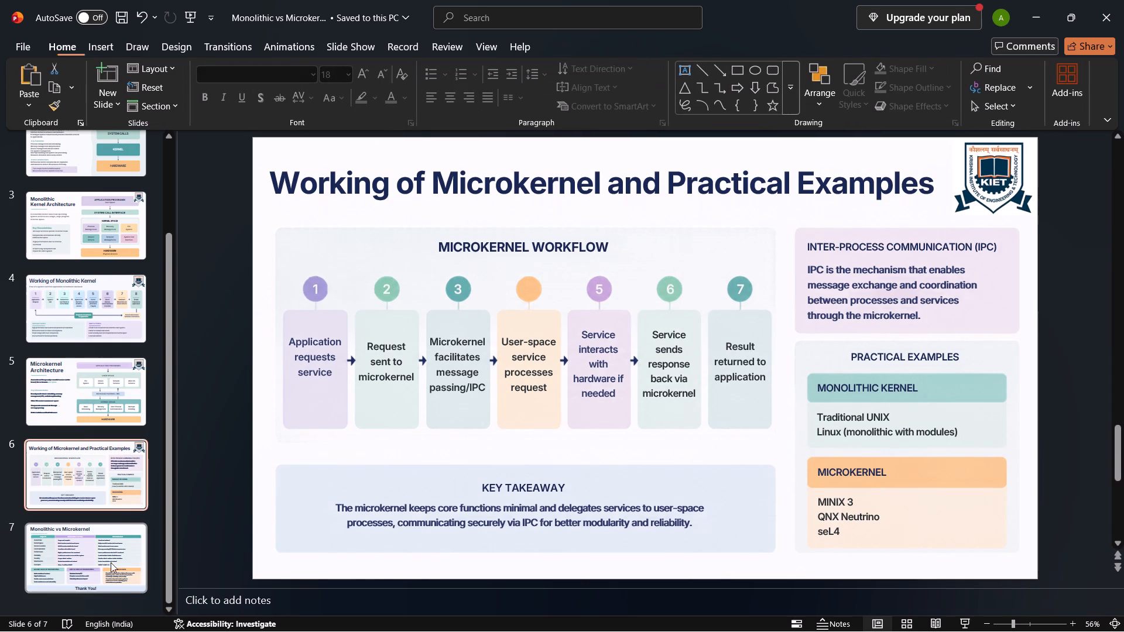
click(109, 571)
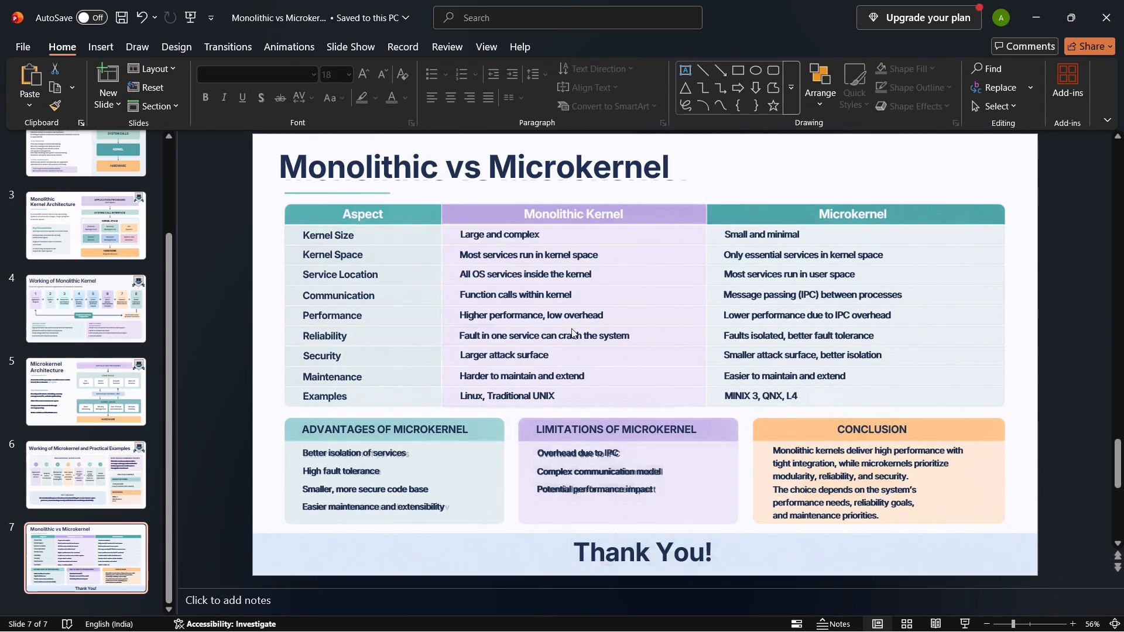
key(ctrl+v)
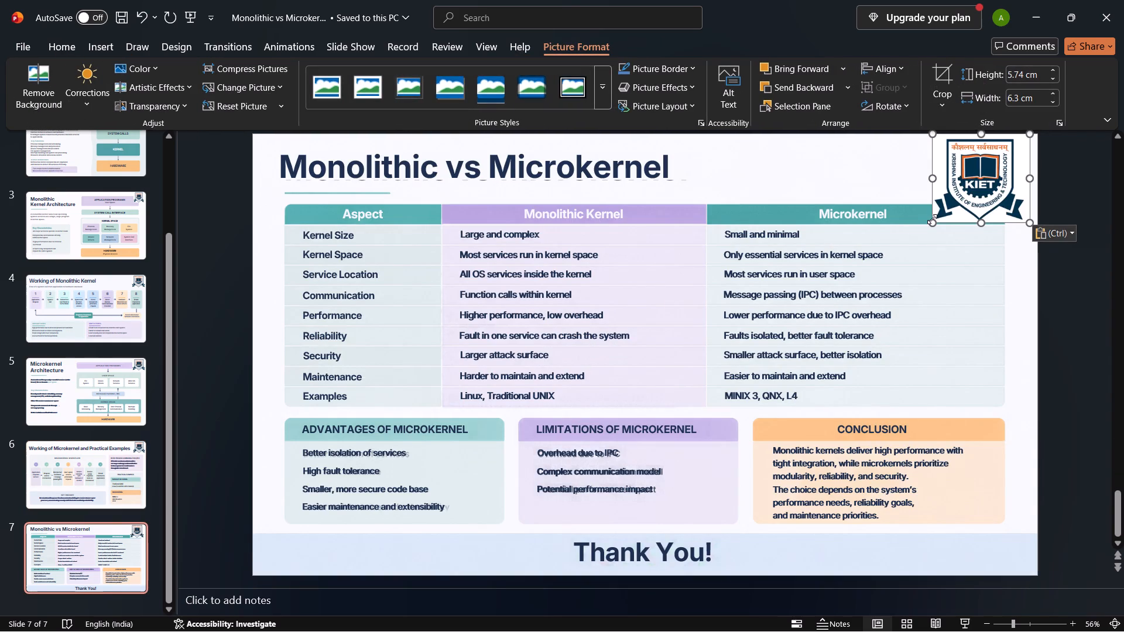
drag(934, 219, 960, 202)
click(1030, 246)
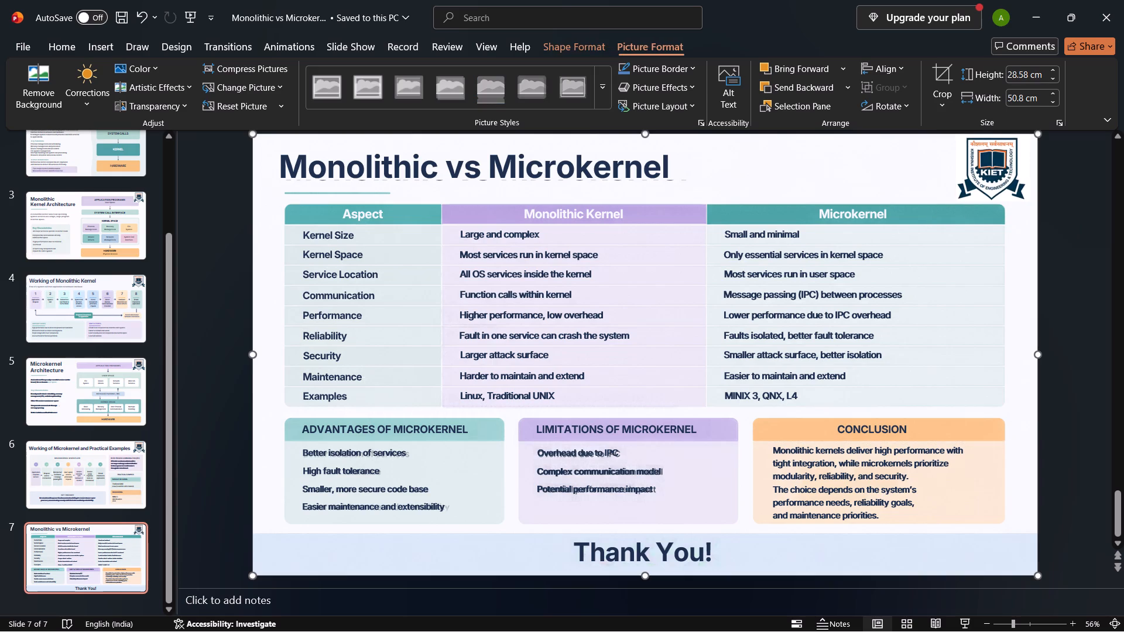
Return to slide 1 and play the full-screen slide show through all seven slides to check the emblem placement.
scroll(468, 387, down, 8)
click(37, 339)
scroll(37, 339, up, 10)
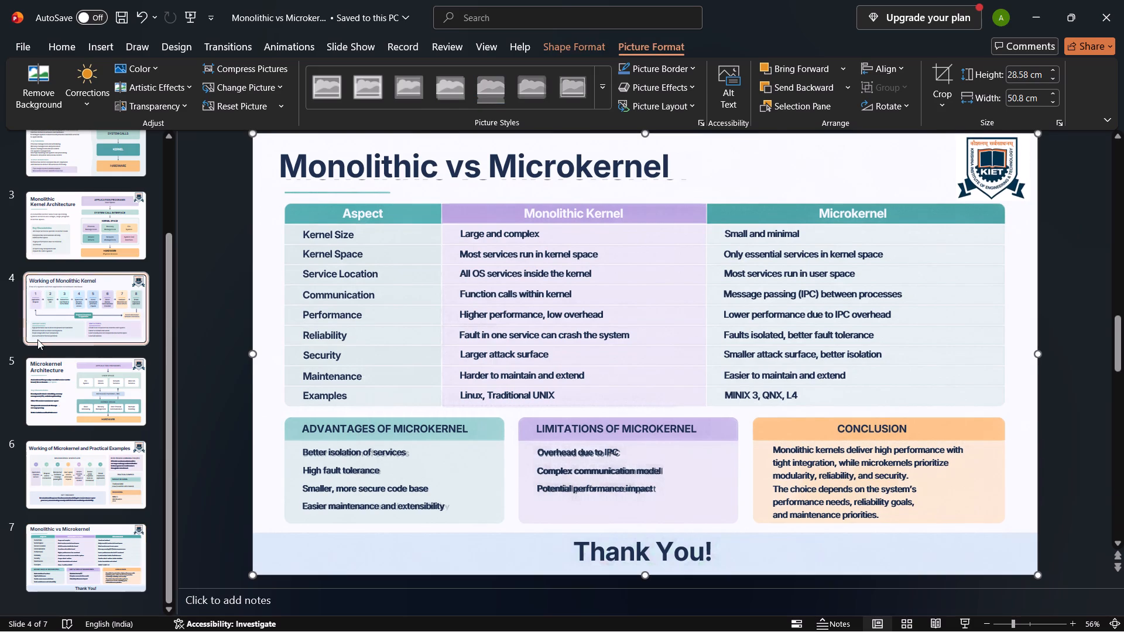
scroll(37, 339, up, 20)
scroll(37, 339, up, 20)
scroll(37, 339, up, 20)
click(54, 164)
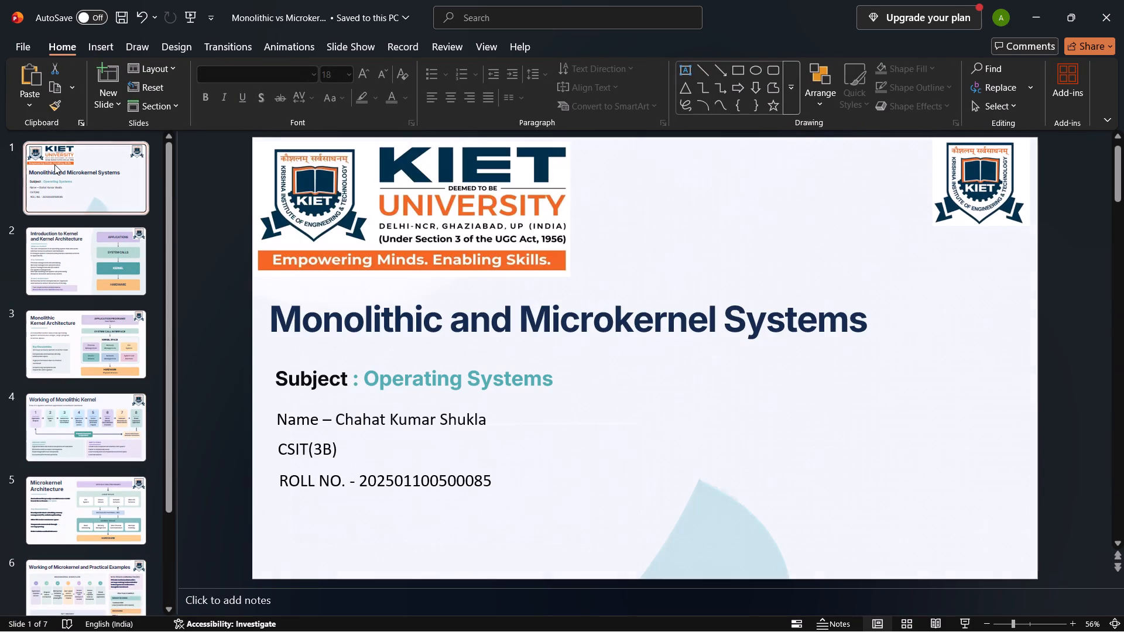
click(959, 619)
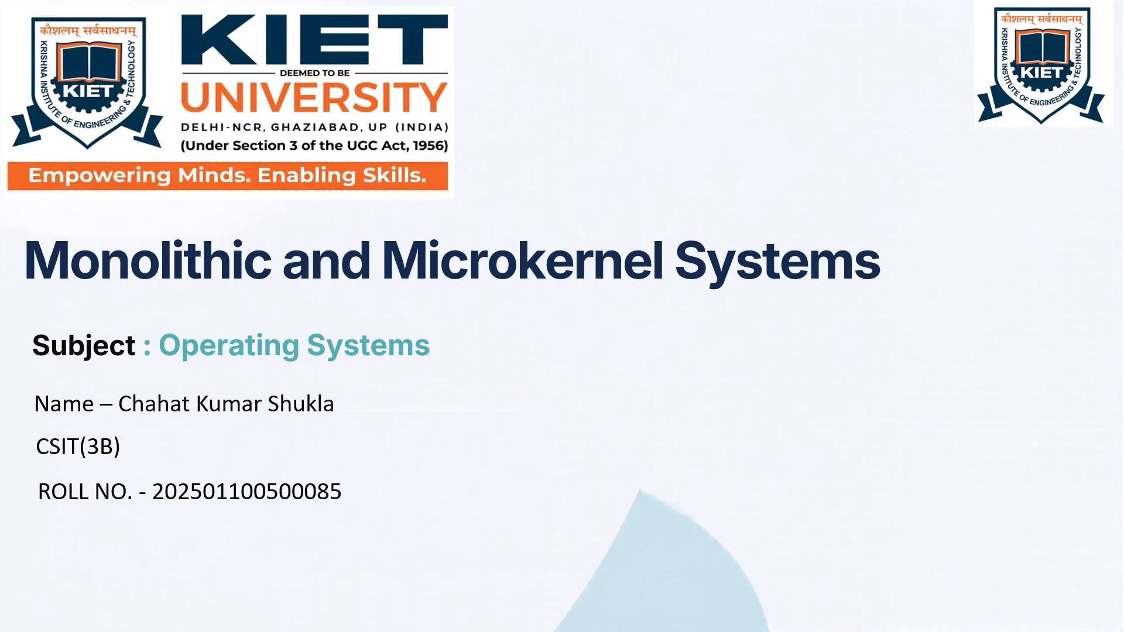
key(Right)
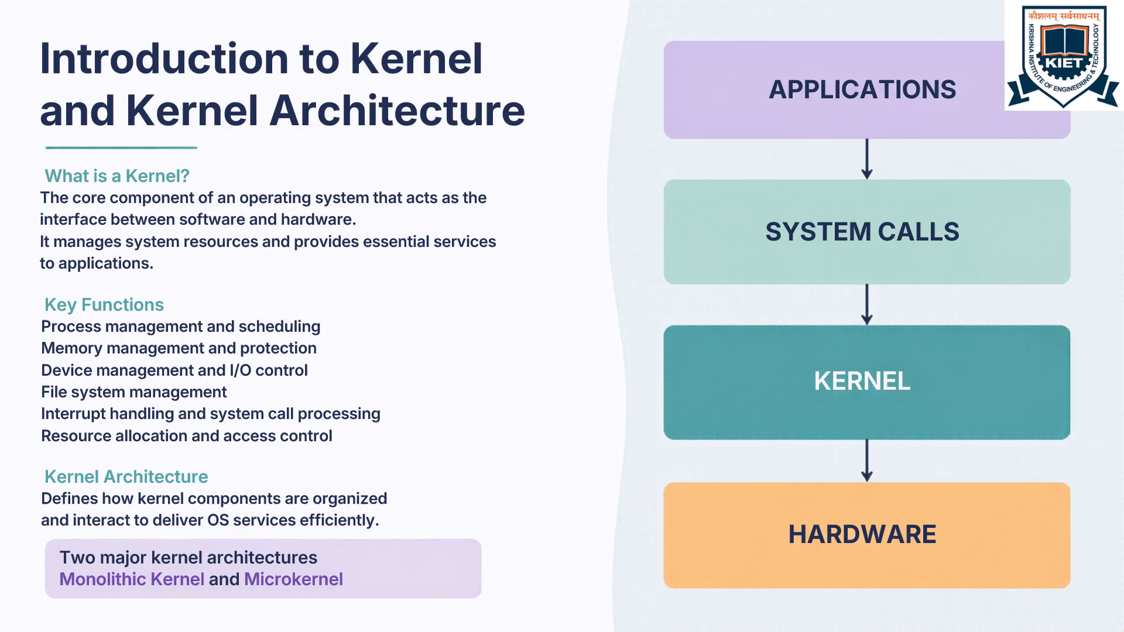
key(Right)
key(Right)
key(Right)
key(Right)
key(Right)
key(Right)
key(Right)
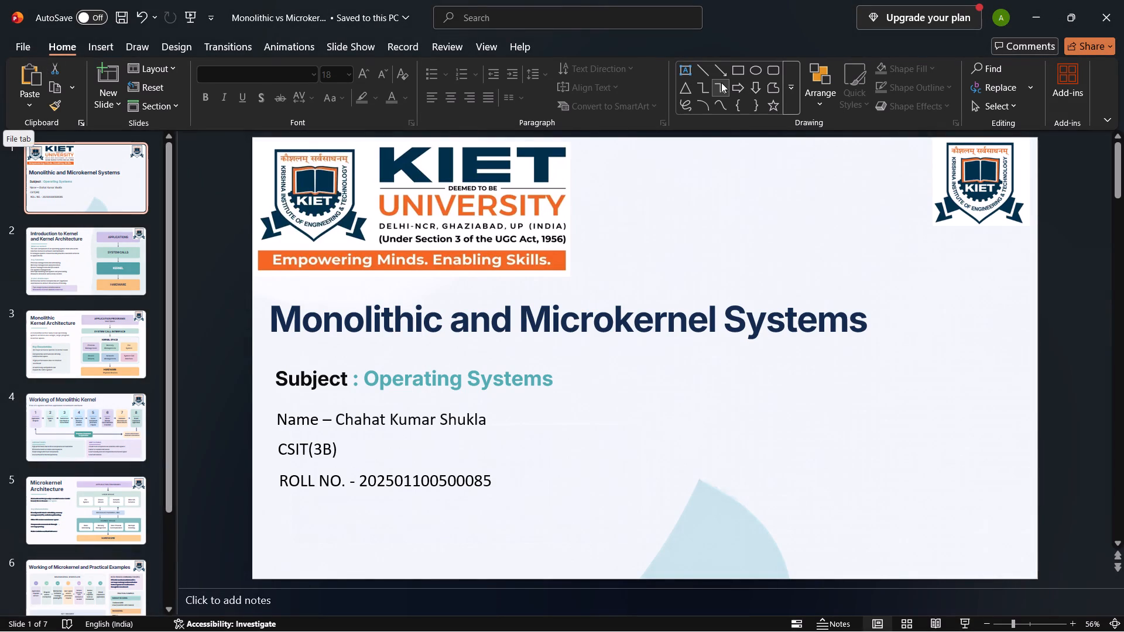
Open the Save As options for the finished presentation.
click(26, 44)
click(50, 268)
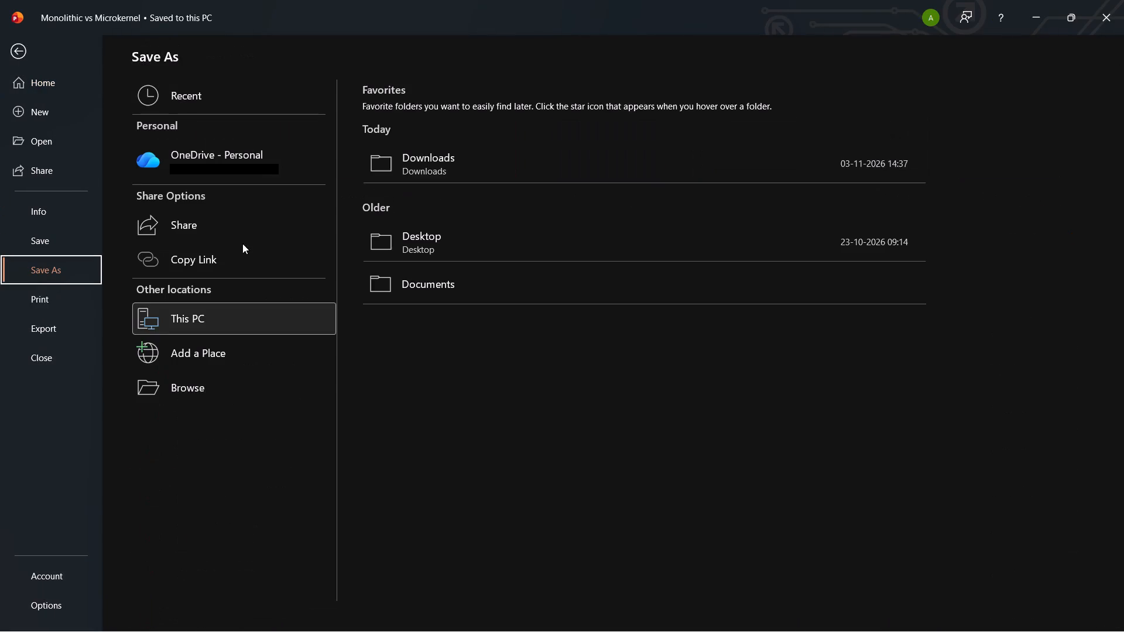
Save a copy of the presentation in the Downloads folder as Monolithic vs Microkernel_Final, in PowerPoint Presentation format.
click(403, 168)
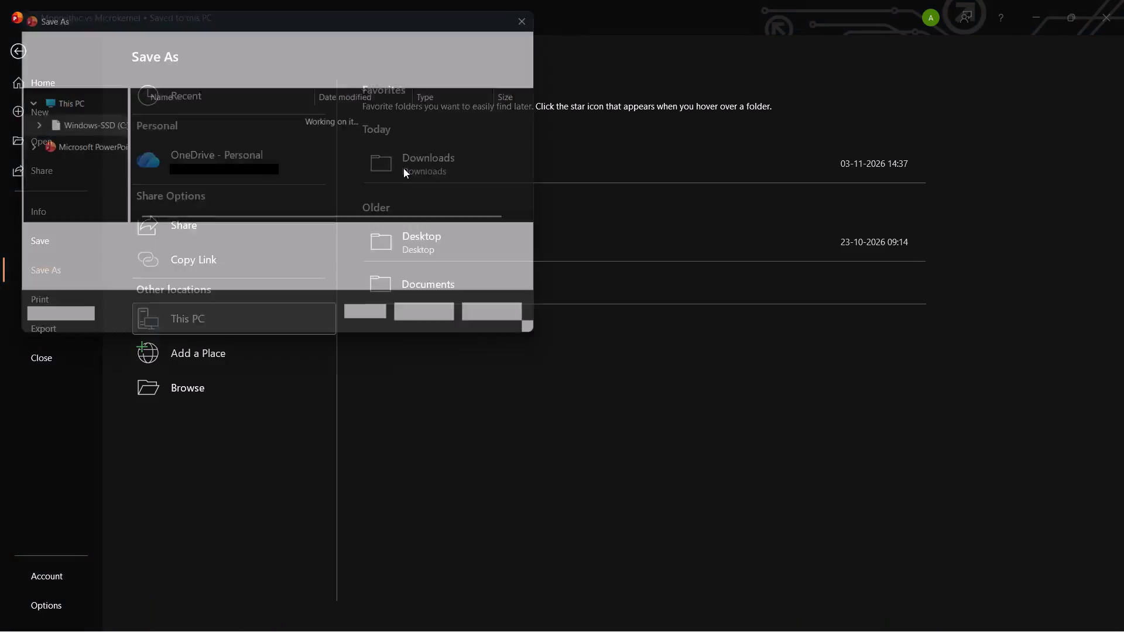
scroll(76, 157, up, 11)
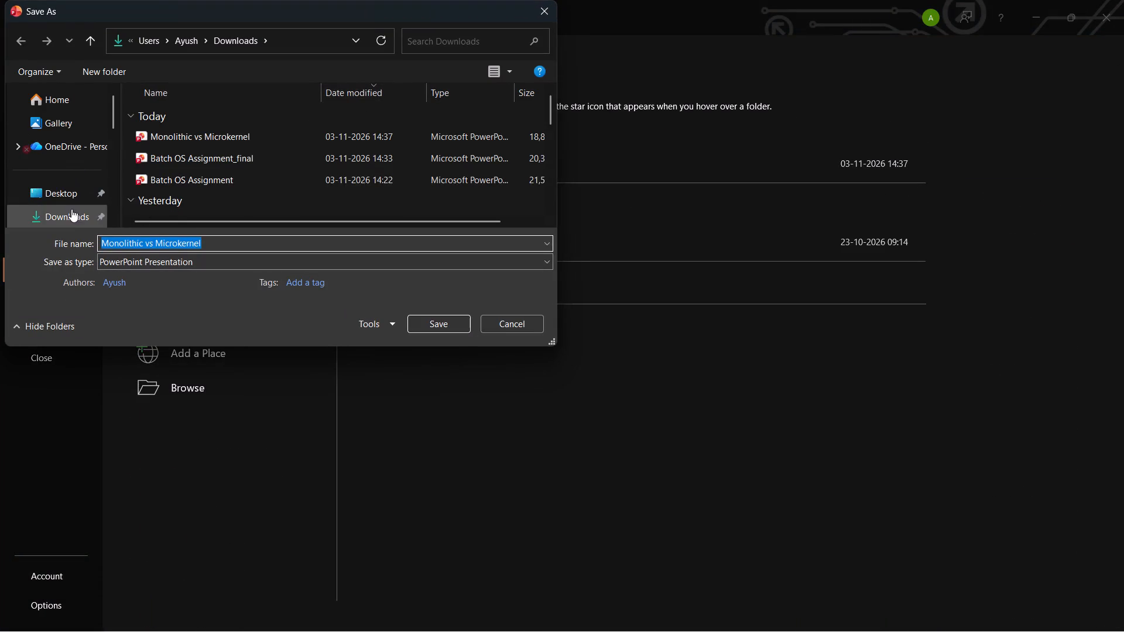
click(71, 211)
click(218, 245)
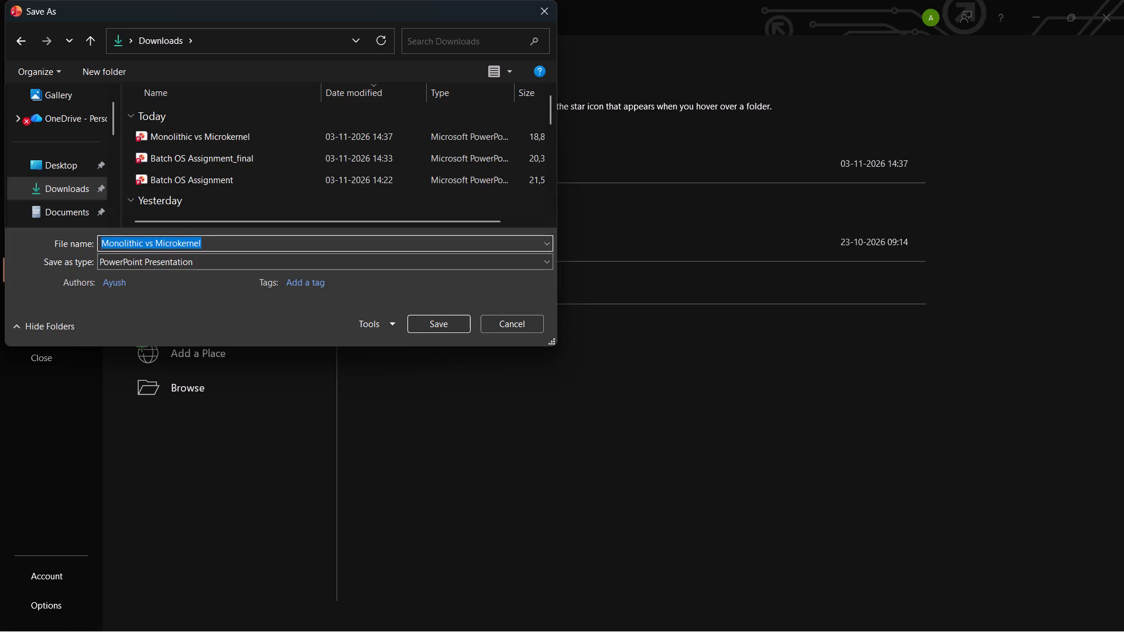
click(218, 245)
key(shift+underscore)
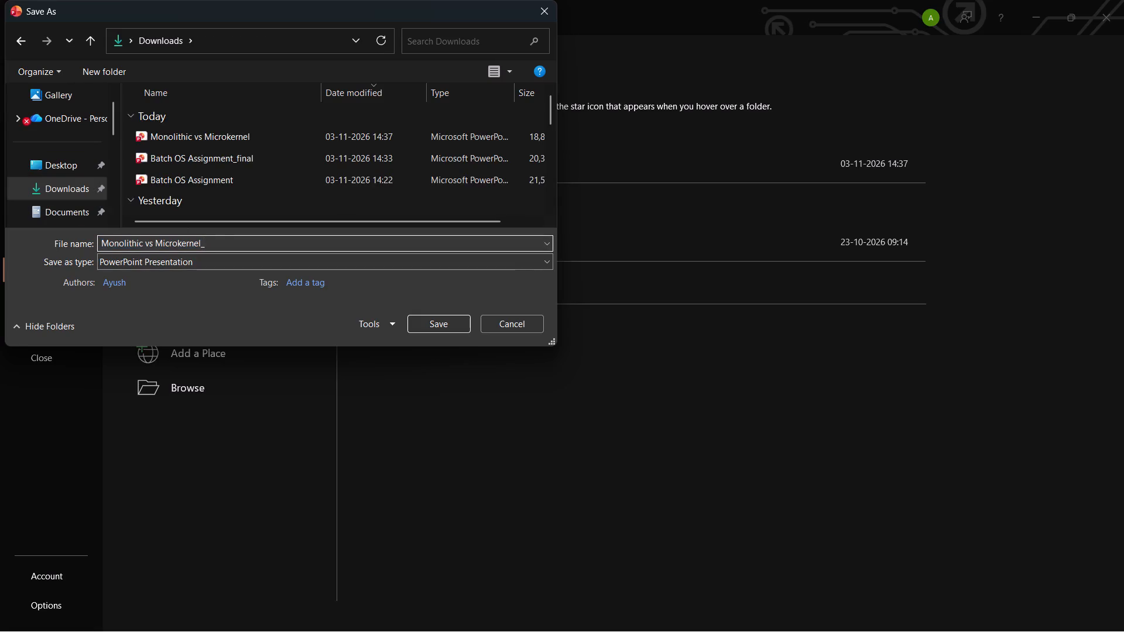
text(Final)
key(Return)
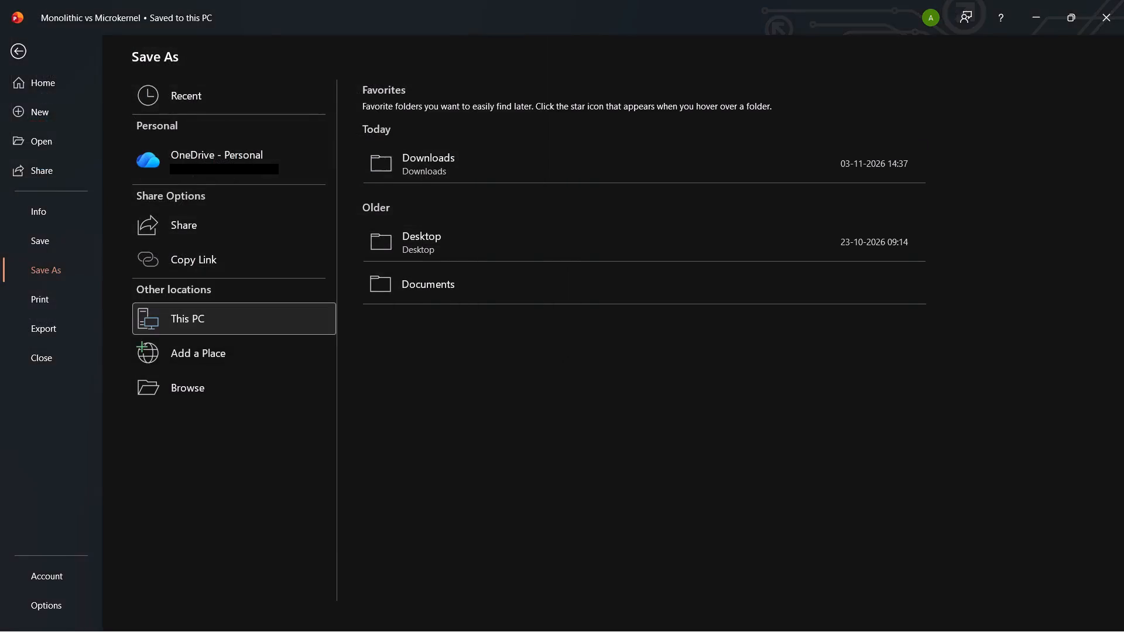
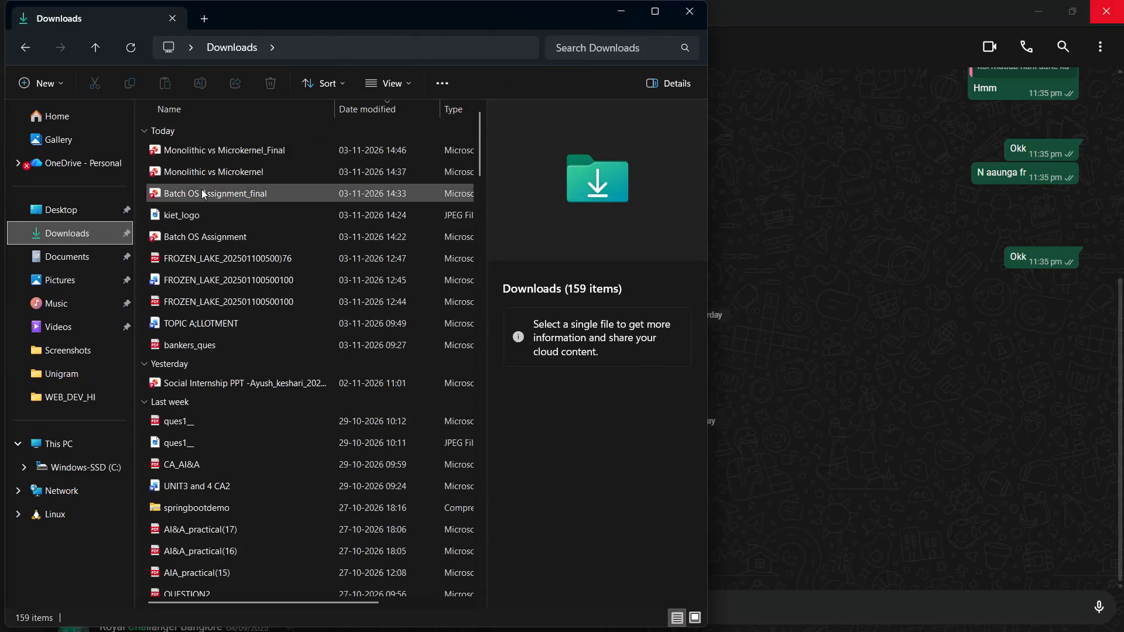
Attach the Monolithic vs Microkernel_Final presentation from the Downloads folder to the open chat conversation.
drag(195, 151, 553, 212)
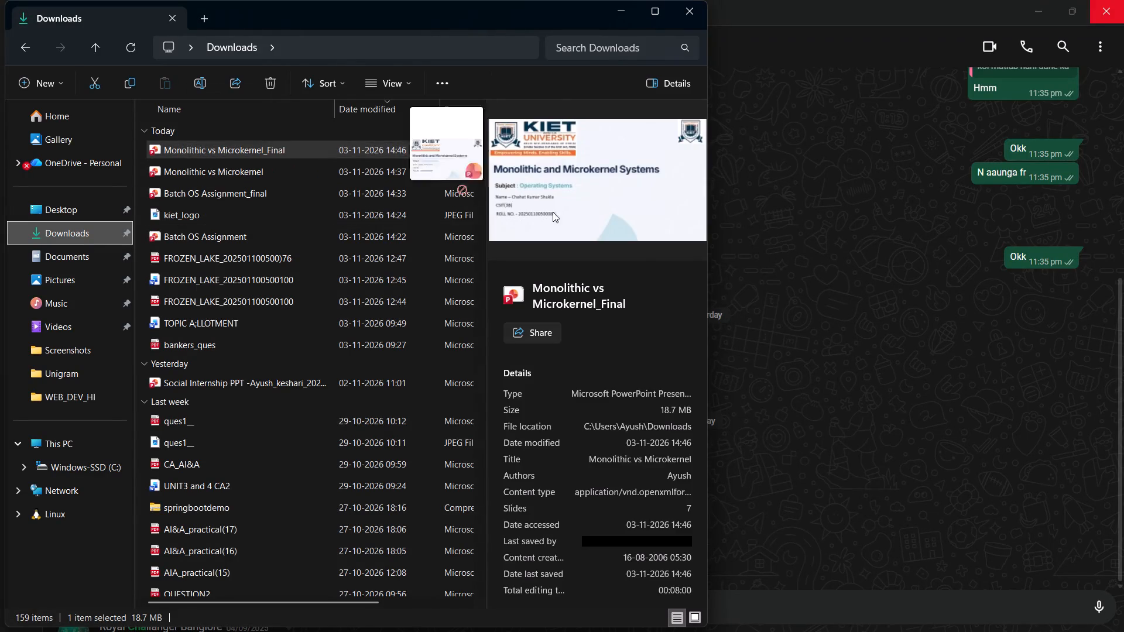
drag(553, 212, 883, 366)
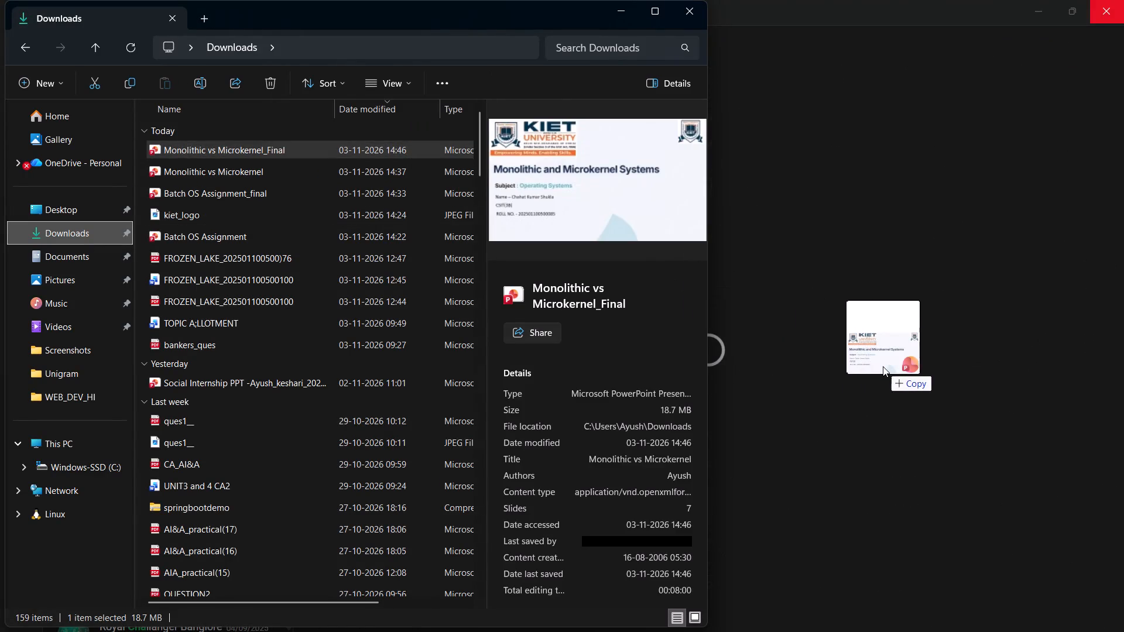
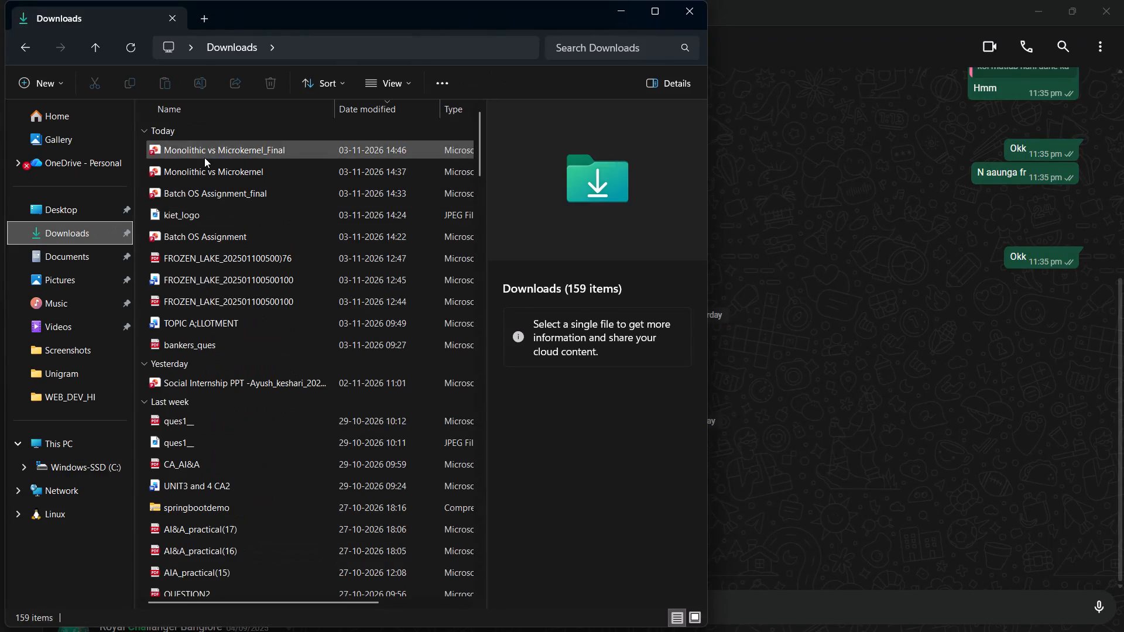
Attach the Monolithic vs Microkernel_Final presentation from the Downloads folder to the open chat.
drag(202, 153, 751, 414)
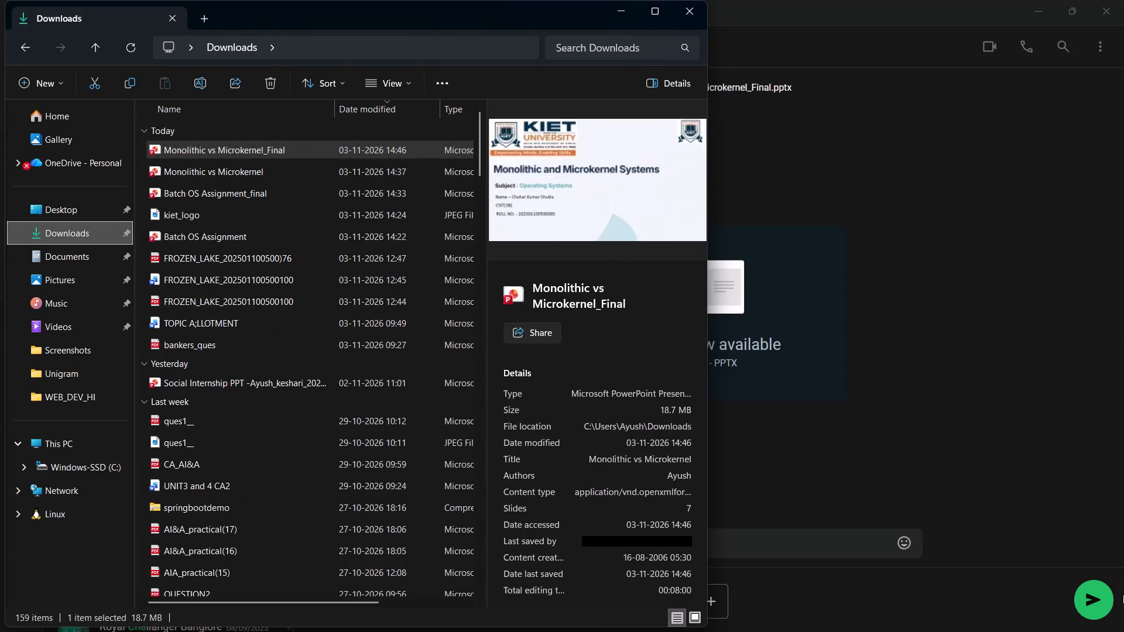